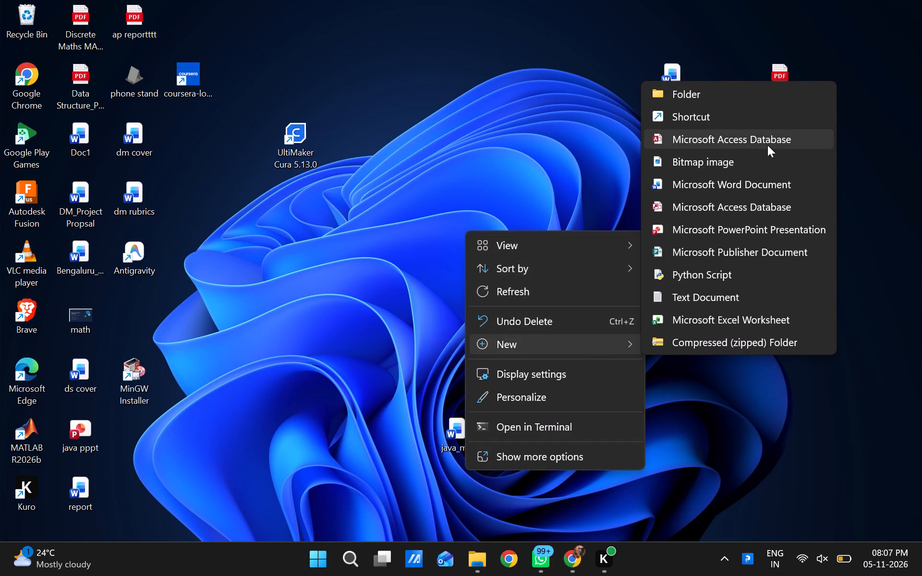
left_click(750, 184)
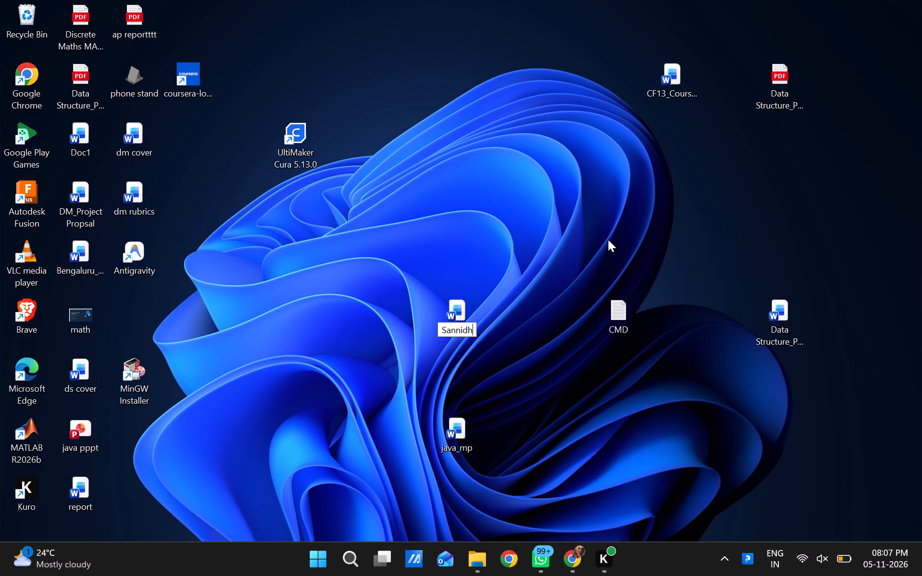
type("MUN")
key("Return")
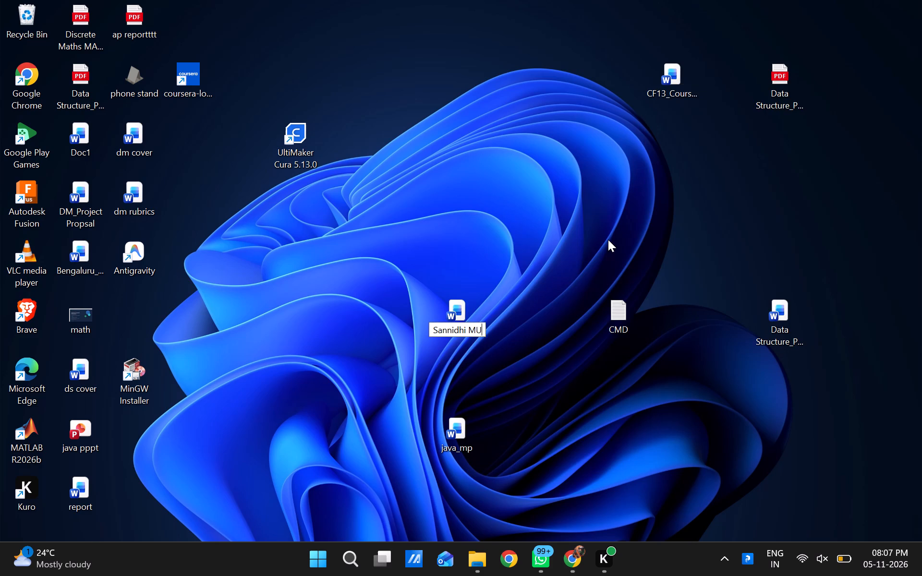
Open the Sannidhi MUN document in Word and paste the copied resolution text.
double_click(449, 324)
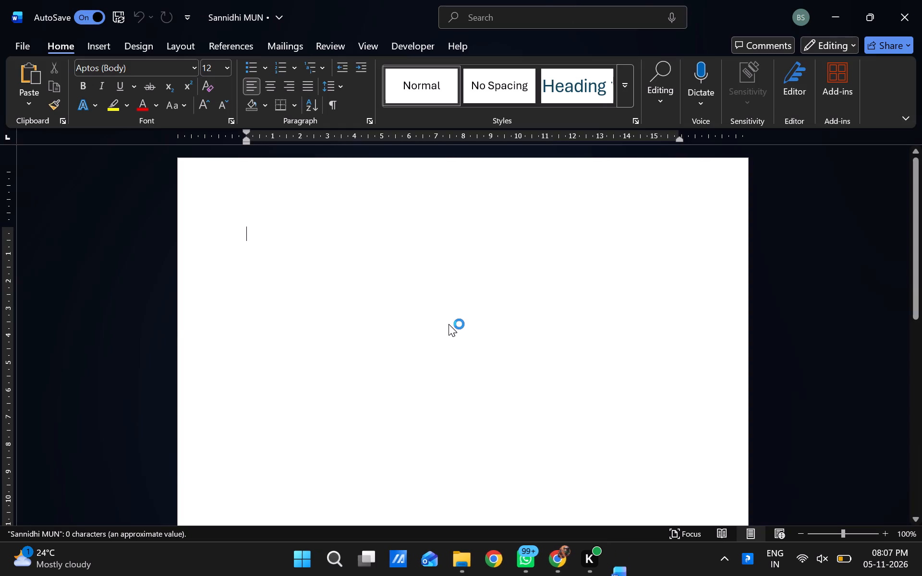
key("ctrl+v")
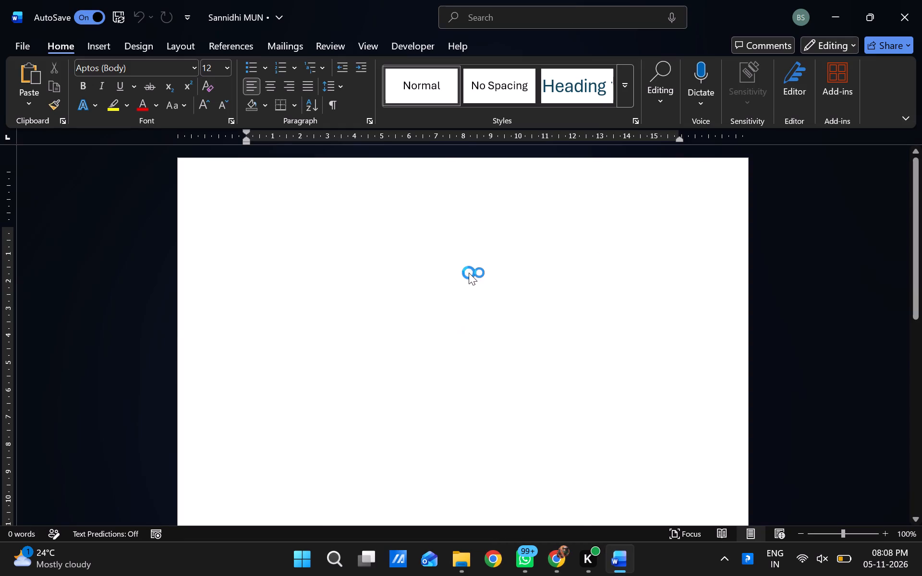
scroll(469, 273, "up", 5)
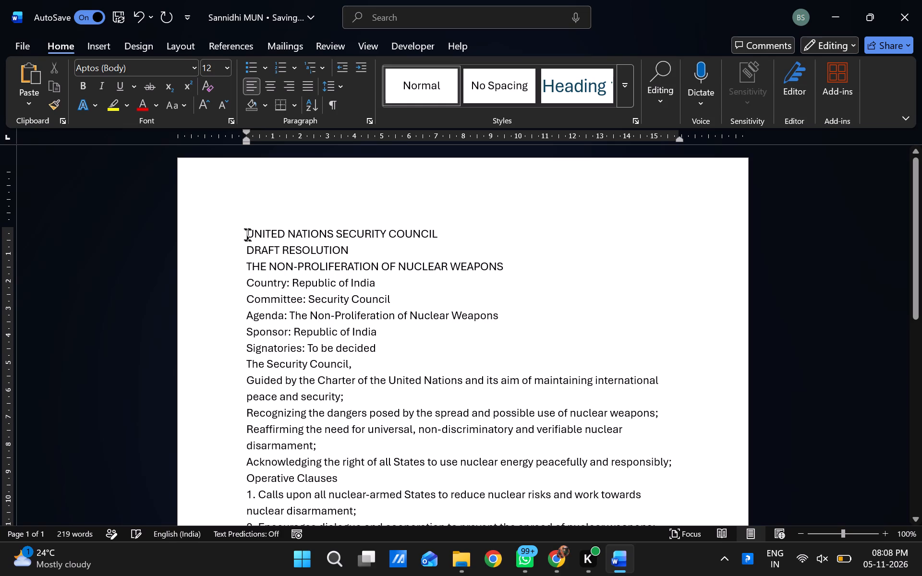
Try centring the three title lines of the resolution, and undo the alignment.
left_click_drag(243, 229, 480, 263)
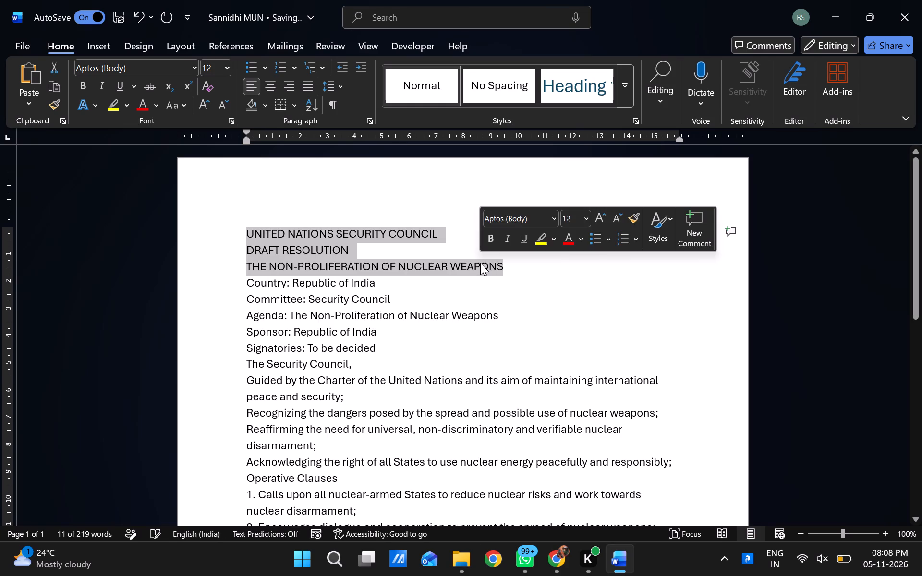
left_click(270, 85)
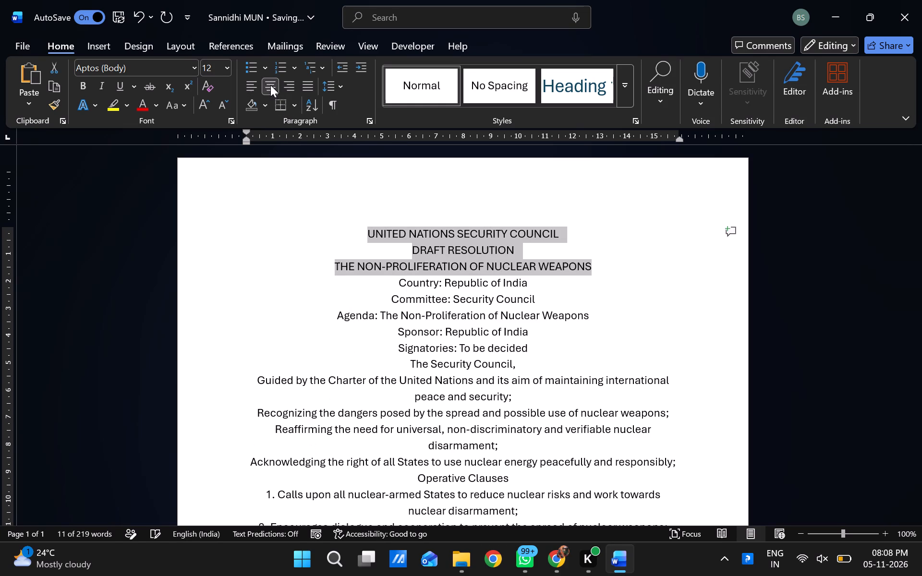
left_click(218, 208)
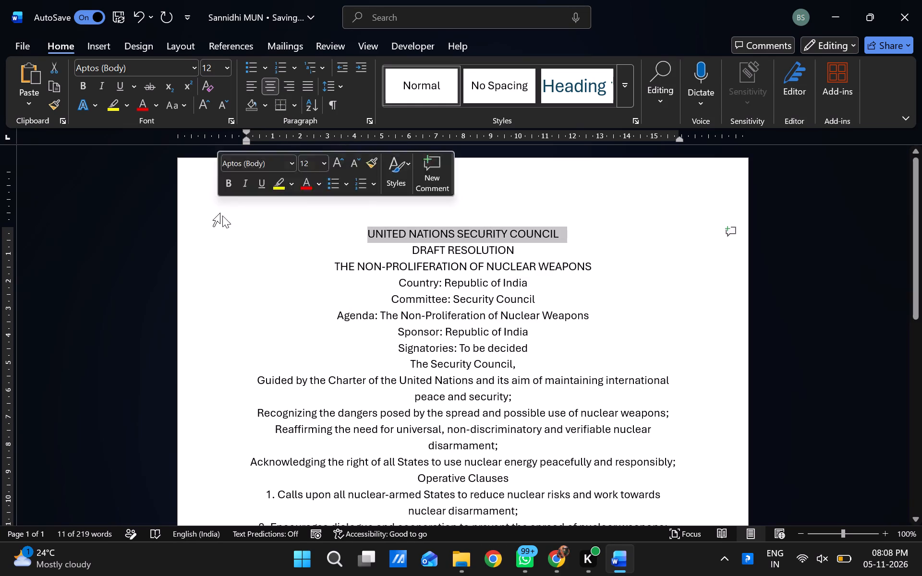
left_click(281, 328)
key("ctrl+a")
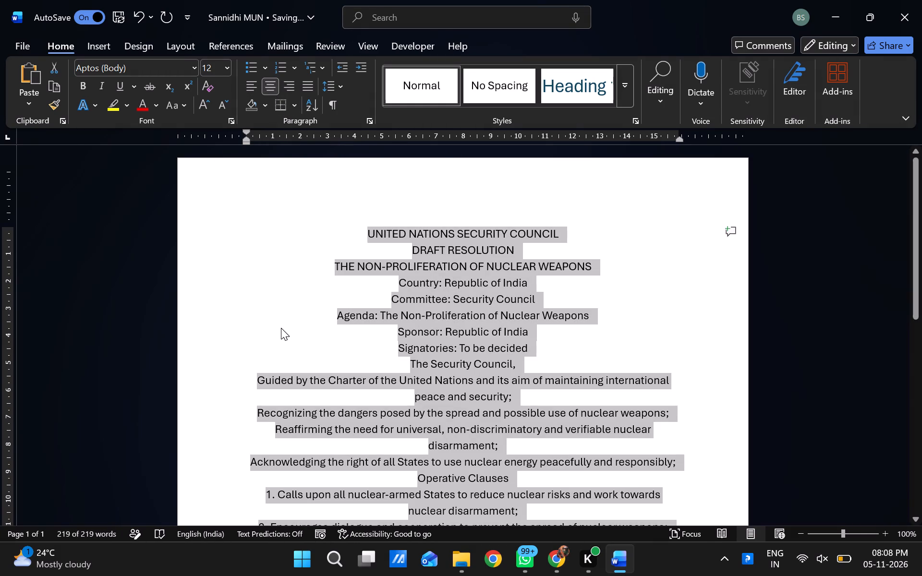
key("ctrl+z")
Insert a blank line between the title lines and the Country line, and centre the title block.
left_click(448, 311)
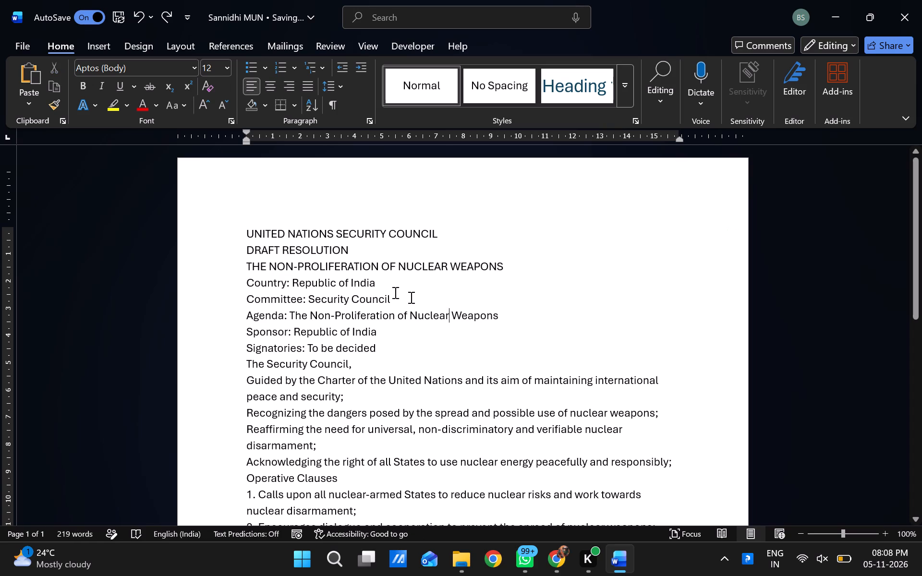
left_click(513, 267)
key("Return")
left_click(251, 226)
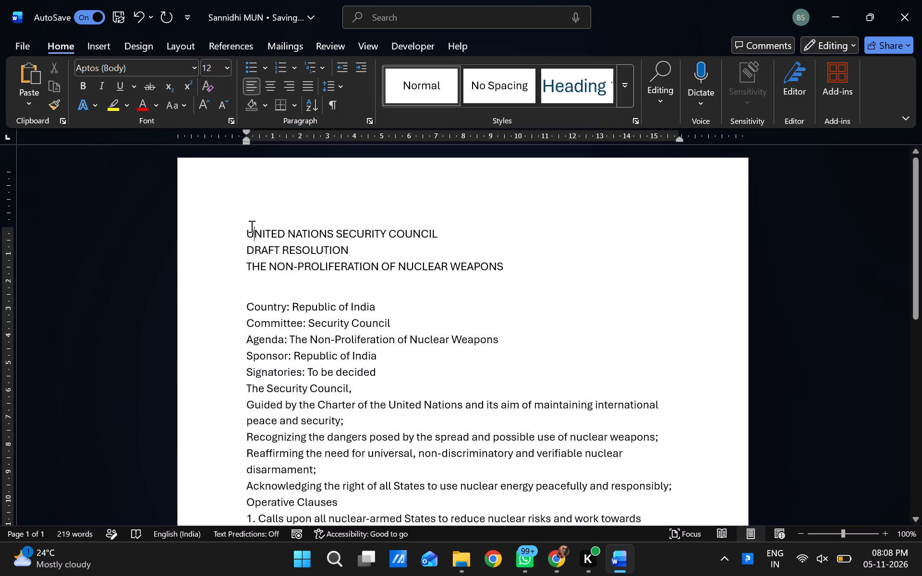
left_click(268, 79)
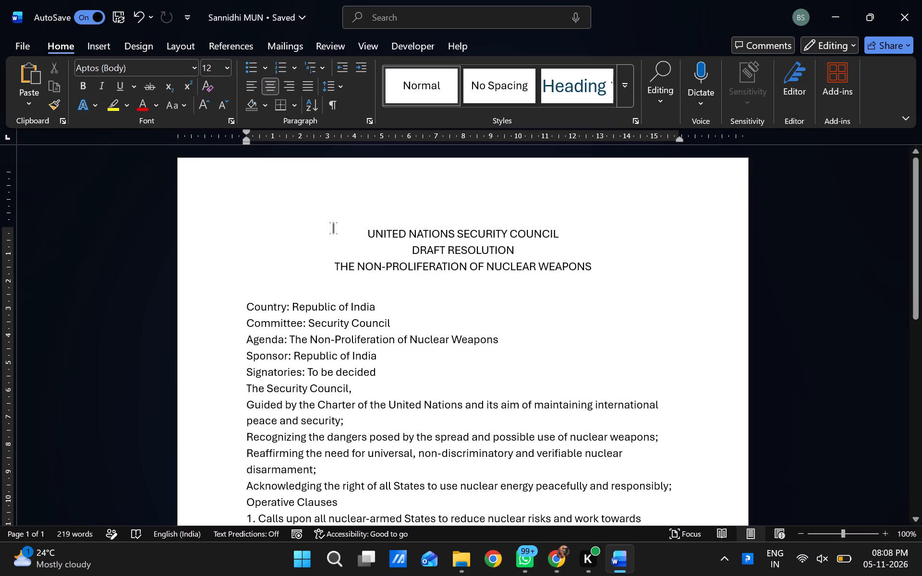
Insert a blank line after the Signatories line and another after the clause beginning "Reaffirming the need for universal".
scroll(337, 228, "down", 1)
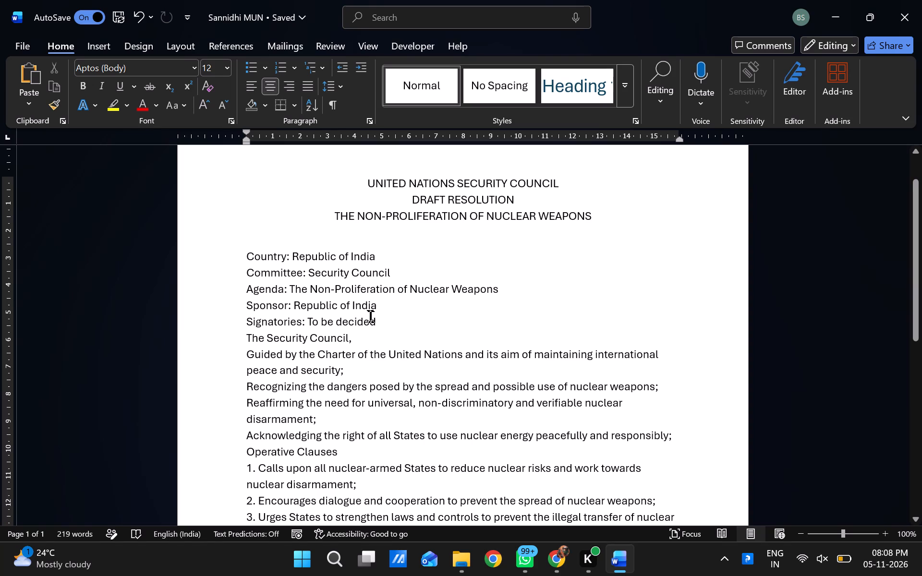
left_click(382, 322)
key("Return")
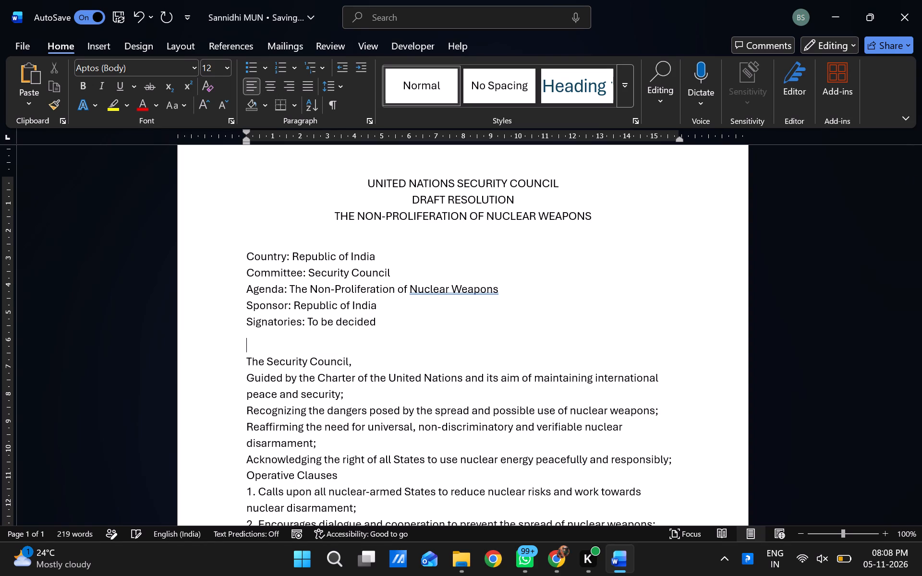
scroll(418, 313, "down", 1)
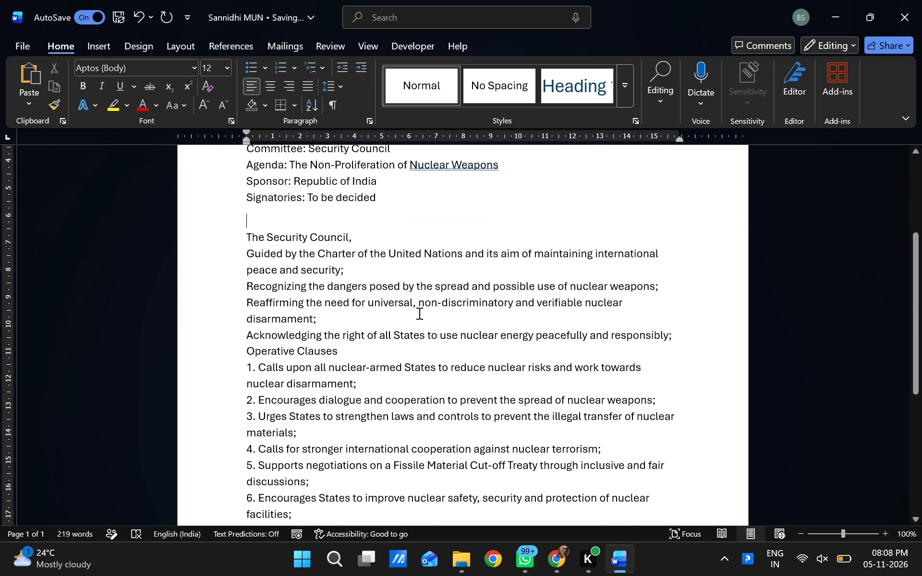
left_click(359, 317)
key("Return")
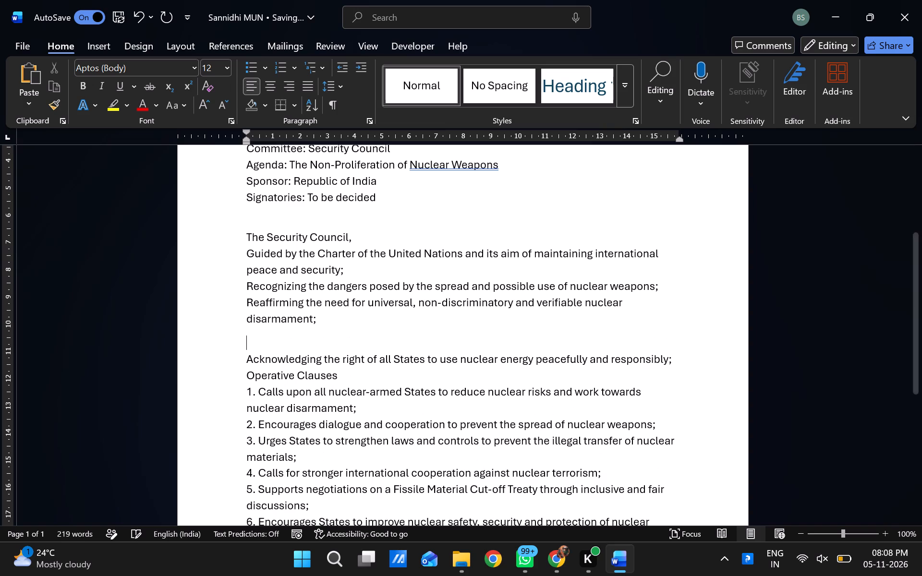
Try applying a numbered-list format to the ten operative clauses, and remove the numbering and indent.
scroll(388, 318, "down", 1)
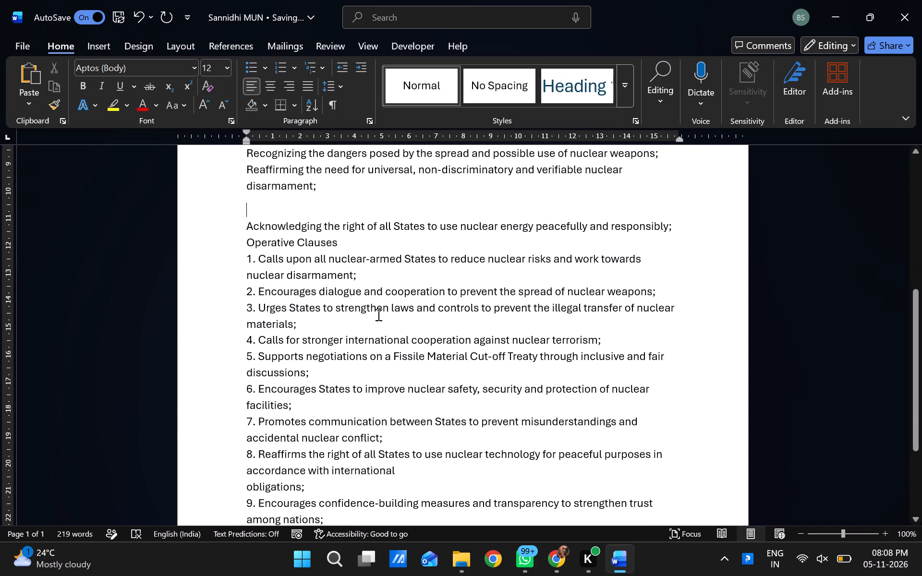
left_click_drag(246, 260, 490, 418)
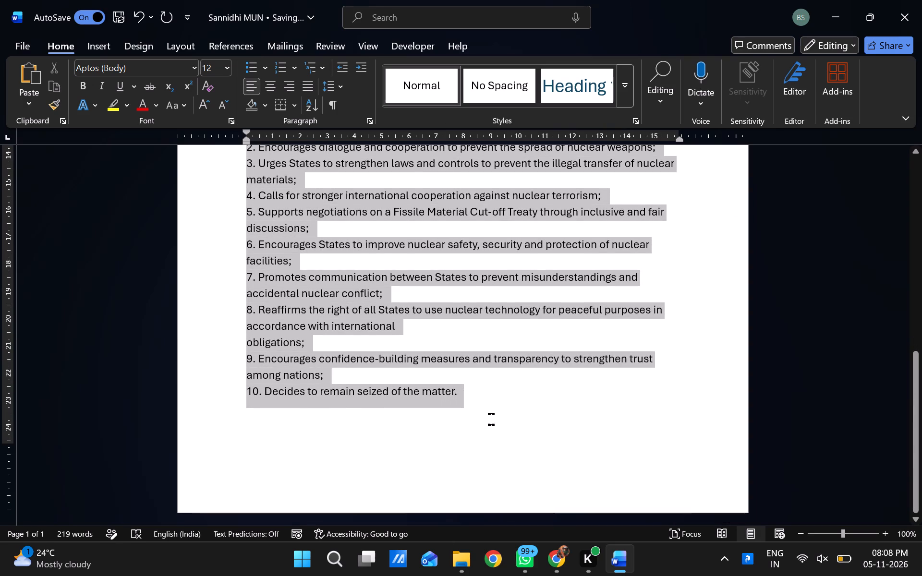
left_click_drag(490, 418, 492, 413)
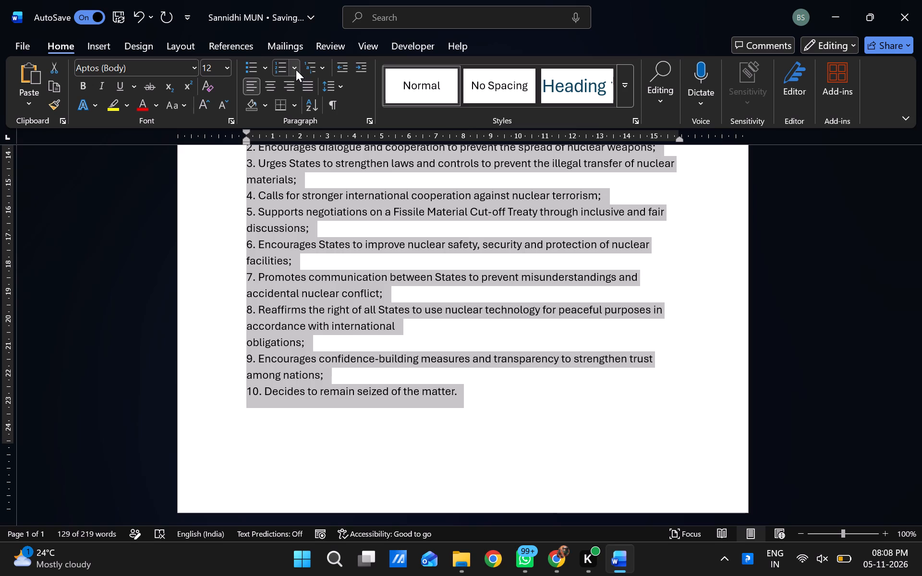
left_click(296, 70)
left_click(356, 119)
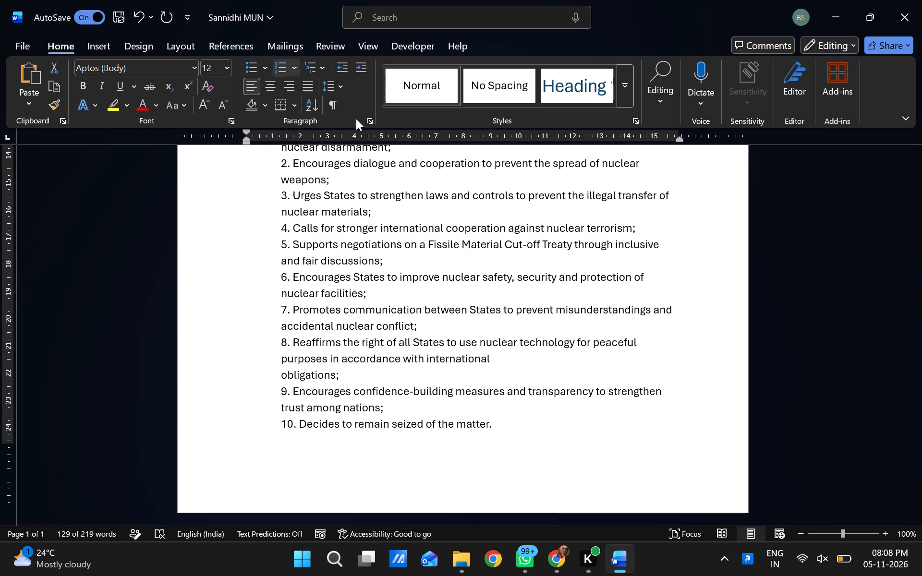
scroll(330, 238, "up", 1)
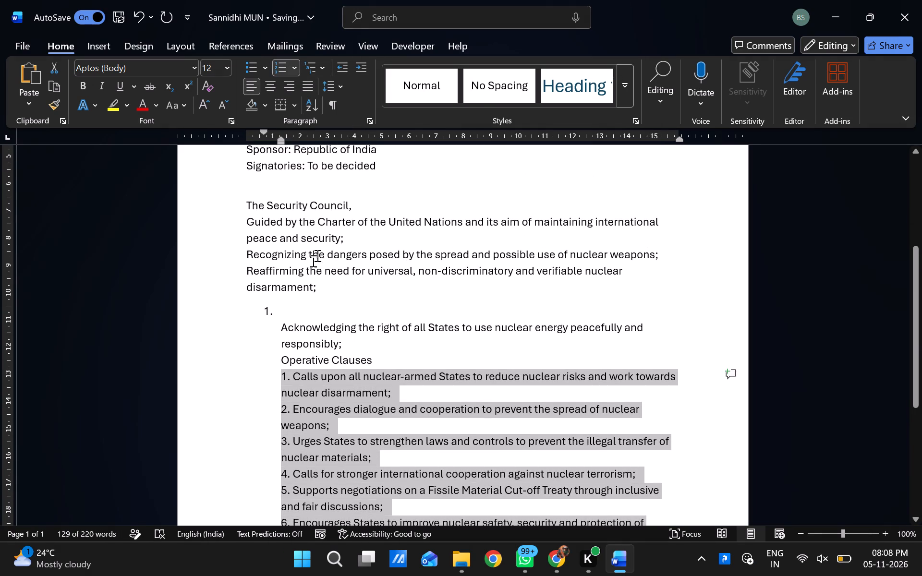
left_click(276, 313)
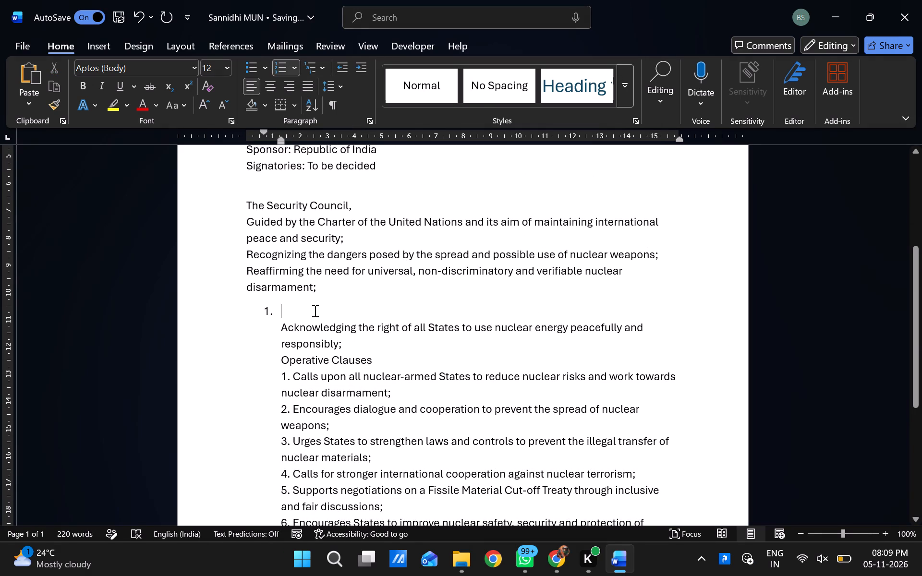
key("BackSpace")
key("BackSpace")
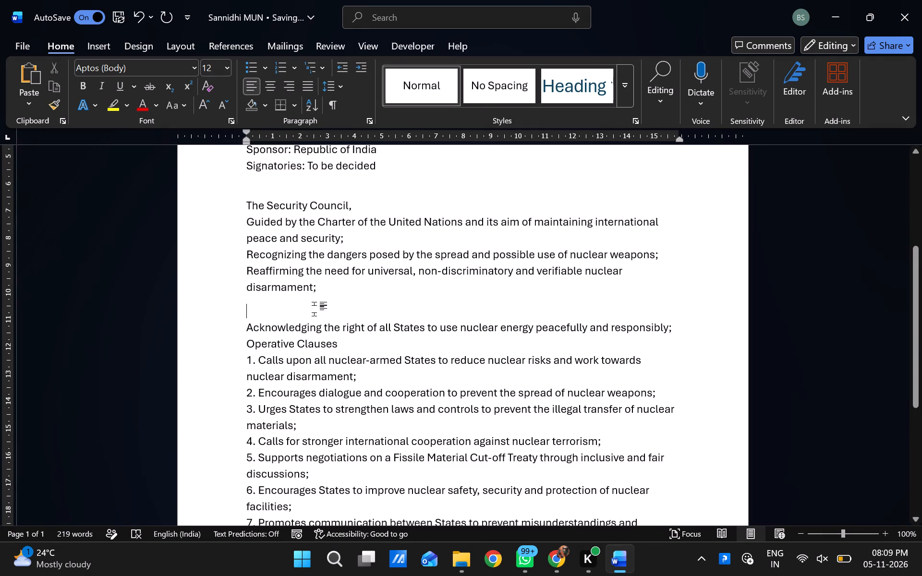
Delete the blank line above the clause beginning "Acknowledging the right of all States".
key("Down")
key("BackSpace")
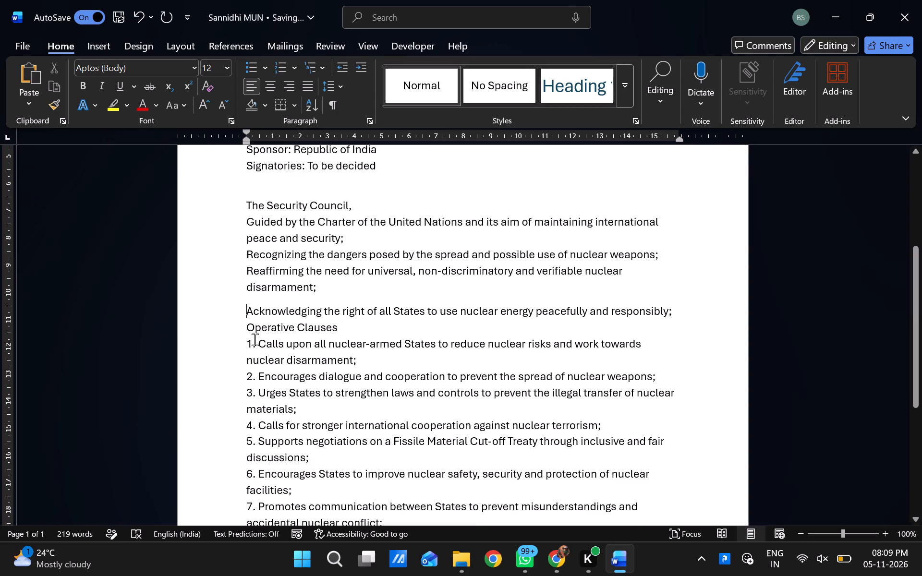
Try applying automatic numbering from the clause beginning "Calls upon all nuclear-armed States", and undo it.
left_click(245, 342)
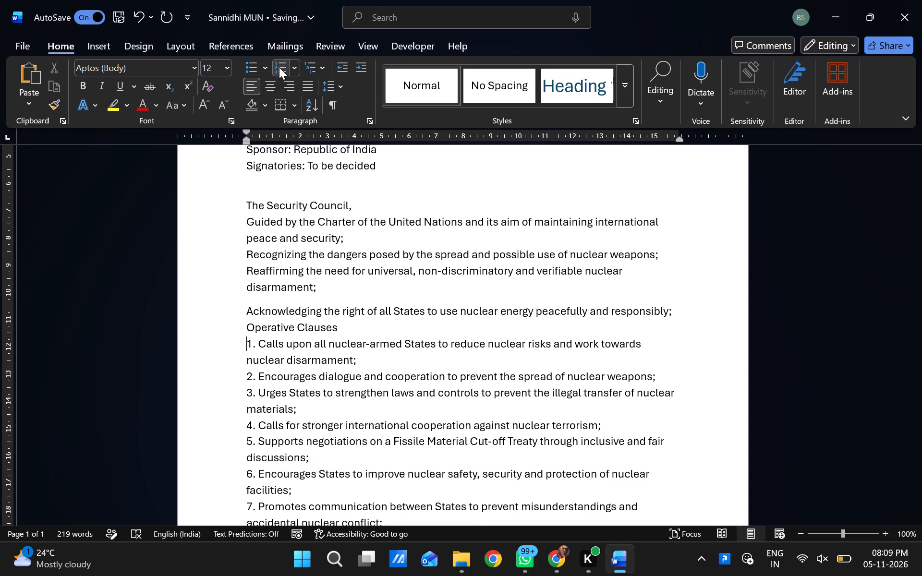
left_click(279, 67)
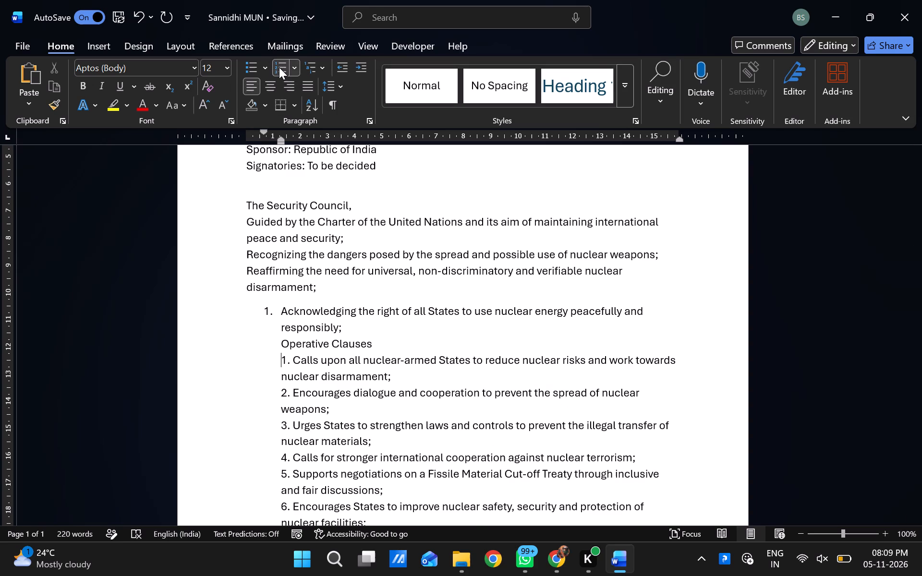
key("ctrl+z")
Start a new paragraph after the Operative Clauses heading and make it a numbered list with two empty items.
left_click(342, 328)
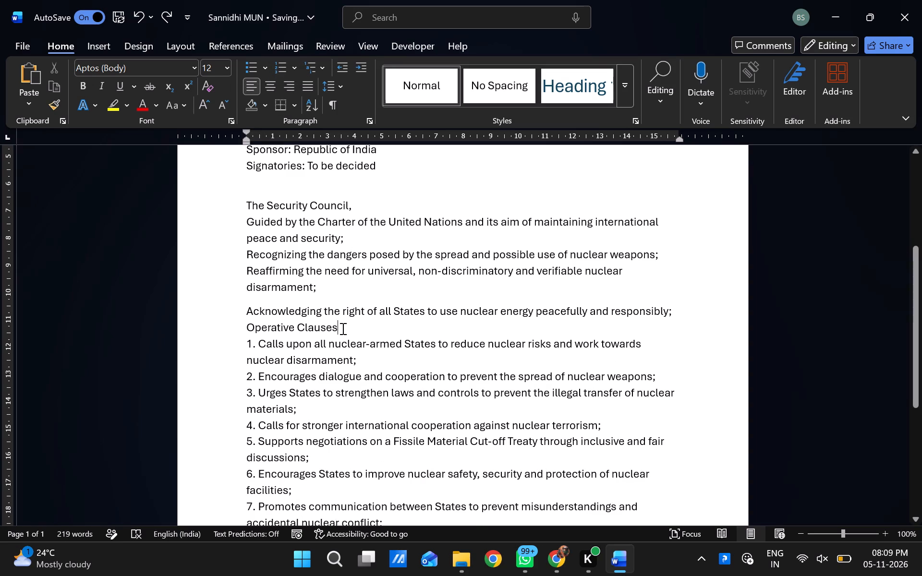
key("Return")
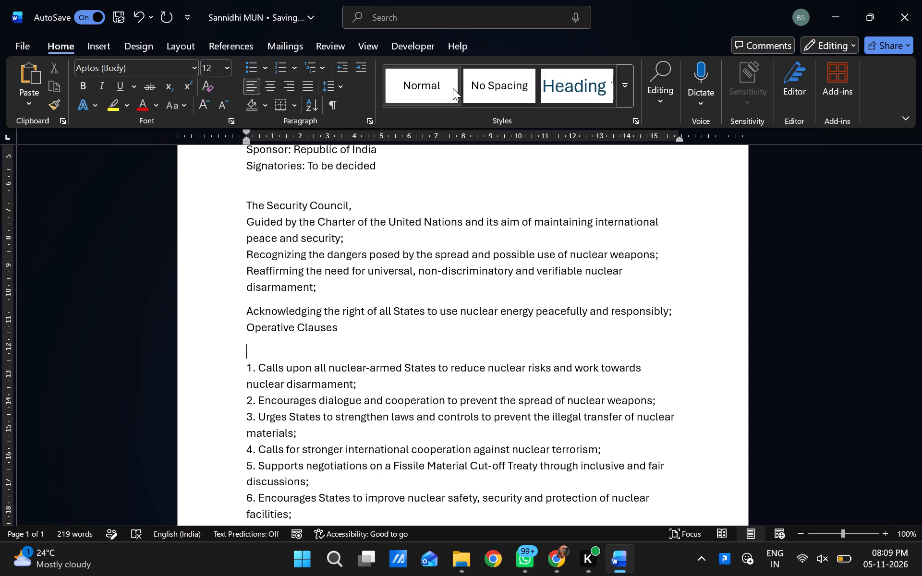
left_click(280, 68)
scroll(264, 165, "down", 1)
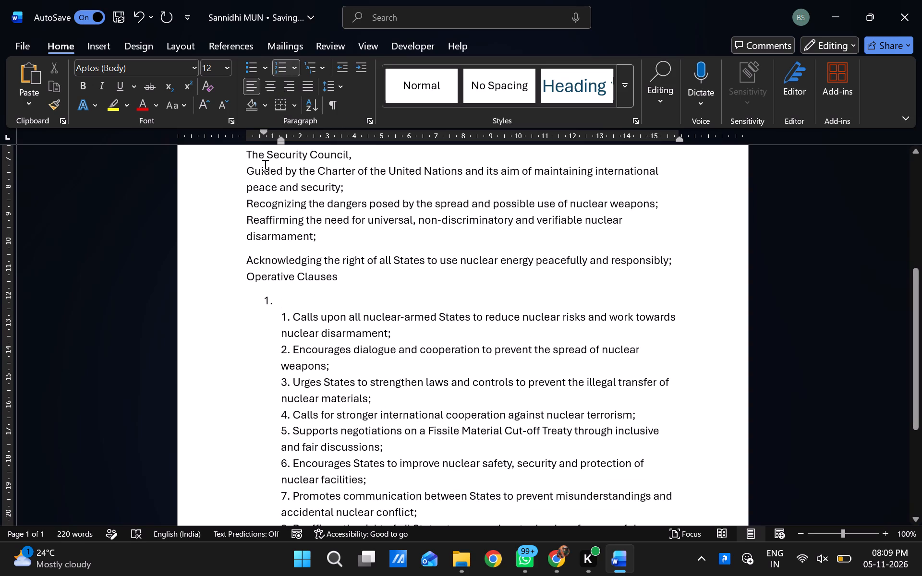
key("Return")
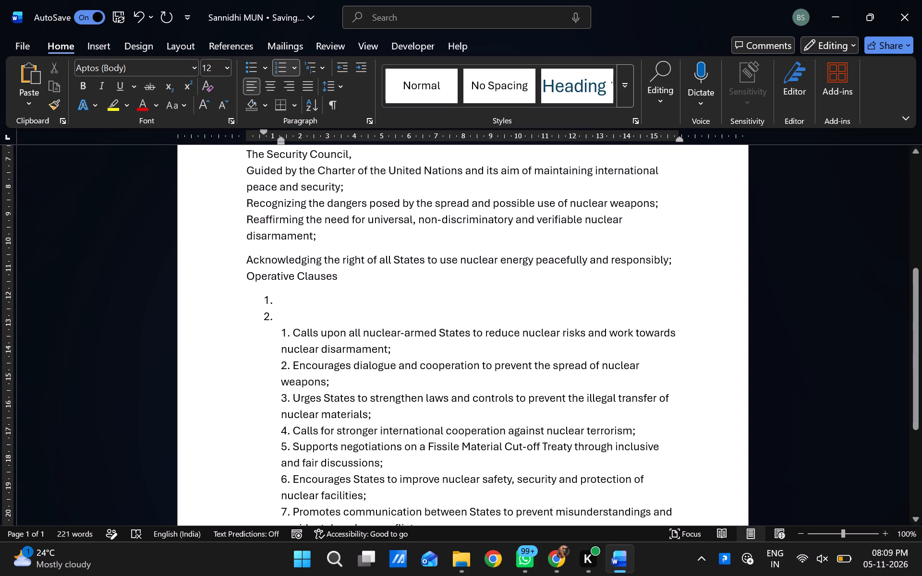
Move the clause "Calls upon all nuclear-armed States" into list item 1 and delete its stray leading period and space.
left_click_drag(291, 332, 400, 349)
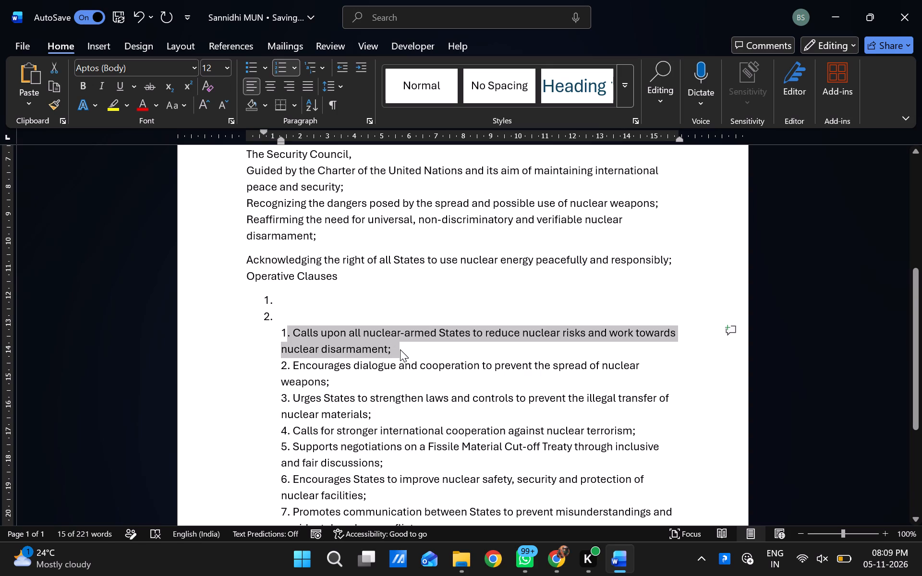
key("ctrl+x")
left_click(302, 301)
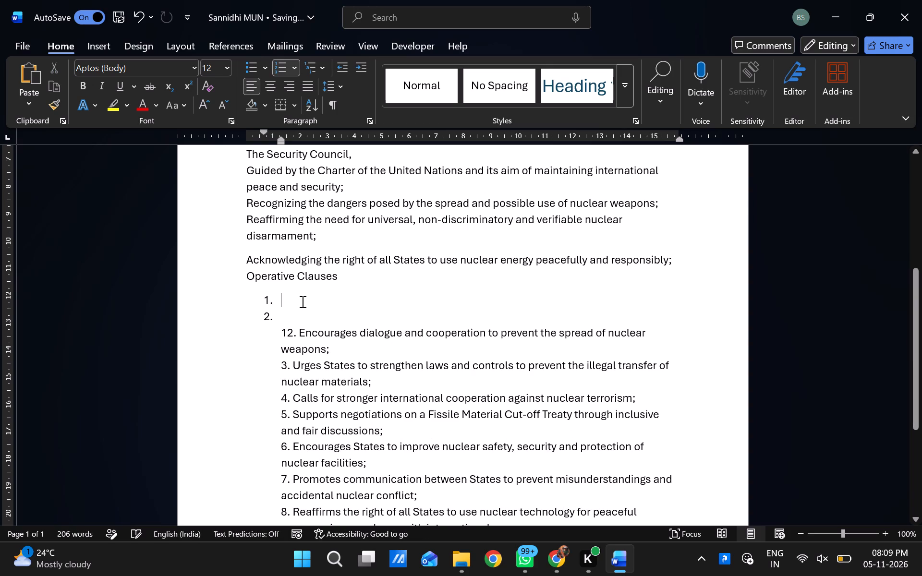
key("ctrl+v")
left_click(290, 292)
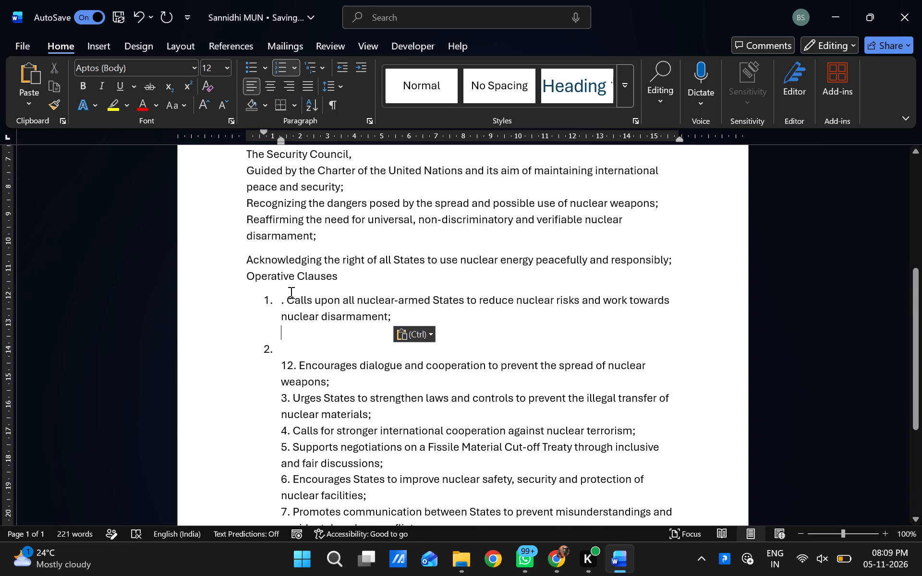
key("Down")
key("BackSpace")
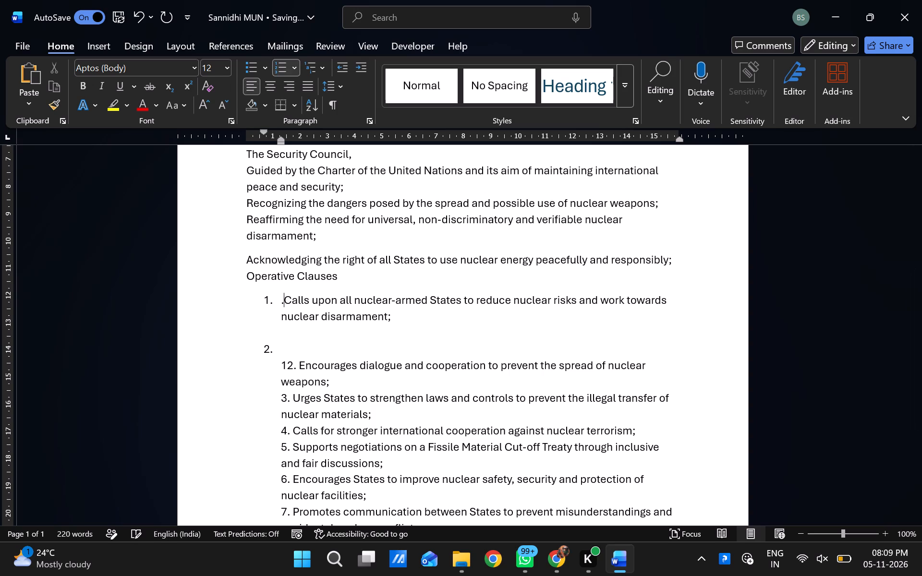
key("BackSpace")
Delete the empty line at the end of list item 1 and its closing semicolon.
key("Up")
key("Down")
key("Down")
key("Down")
key("Down")
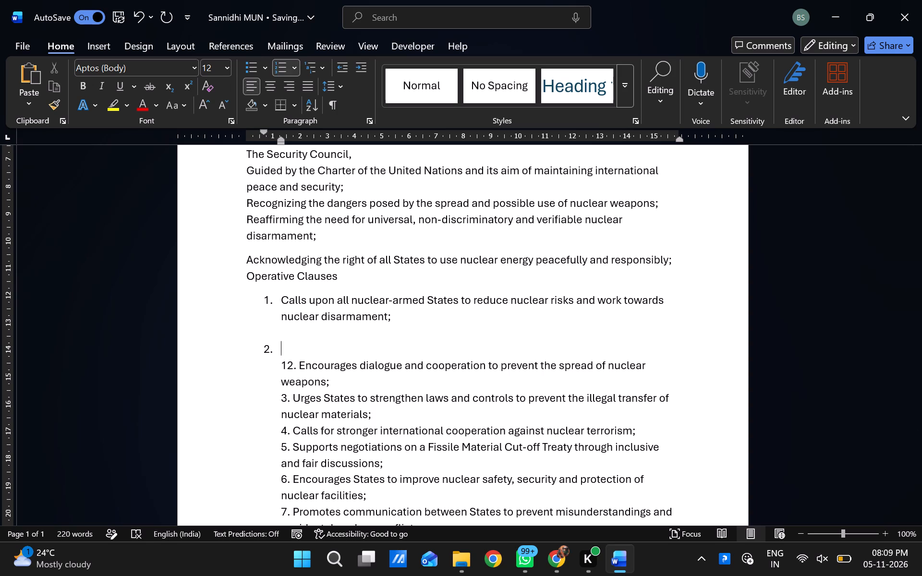
key("Up")
key("BackSpace")
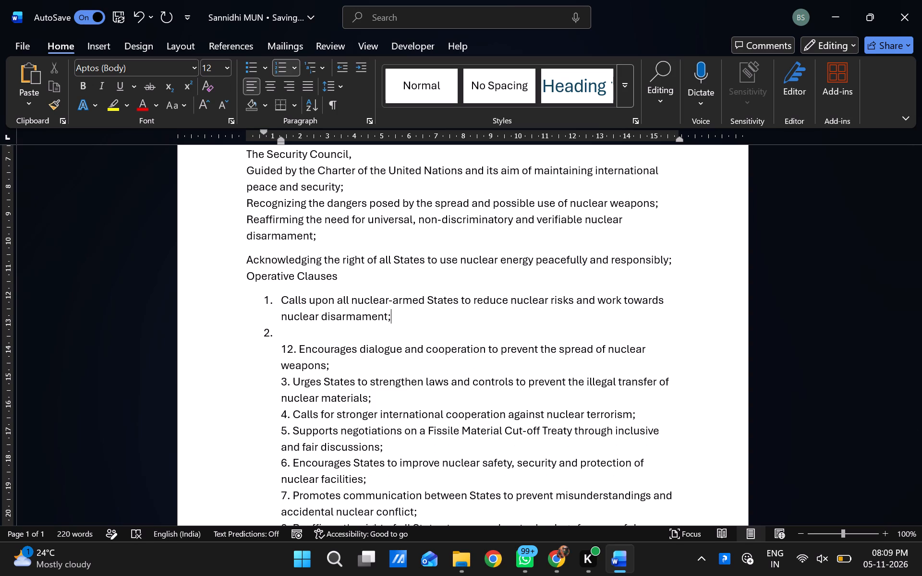
key("BackSpace")
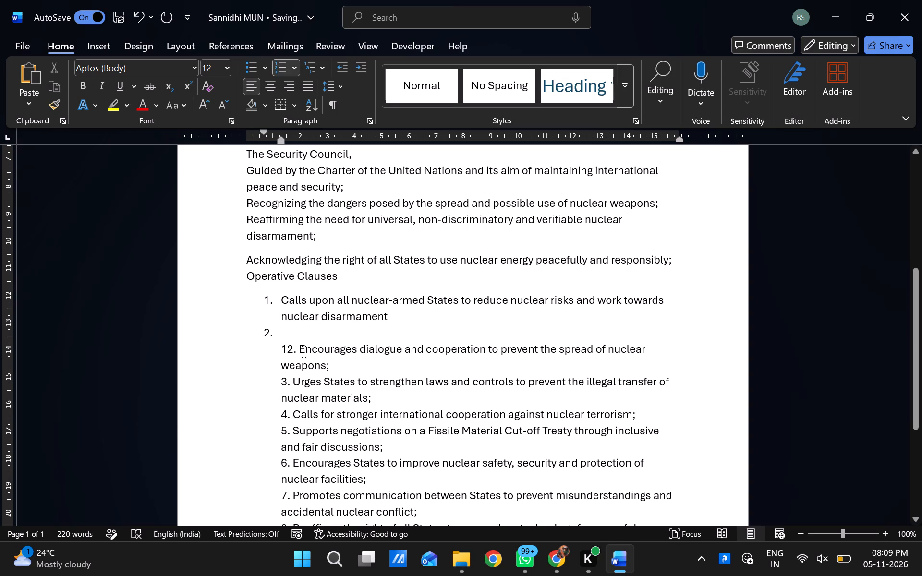
Move the clause "Encourages dialogue and cooperation" into list item 2 and remove the extra line after it.
left_click_drag(300, 348, 334, 366)
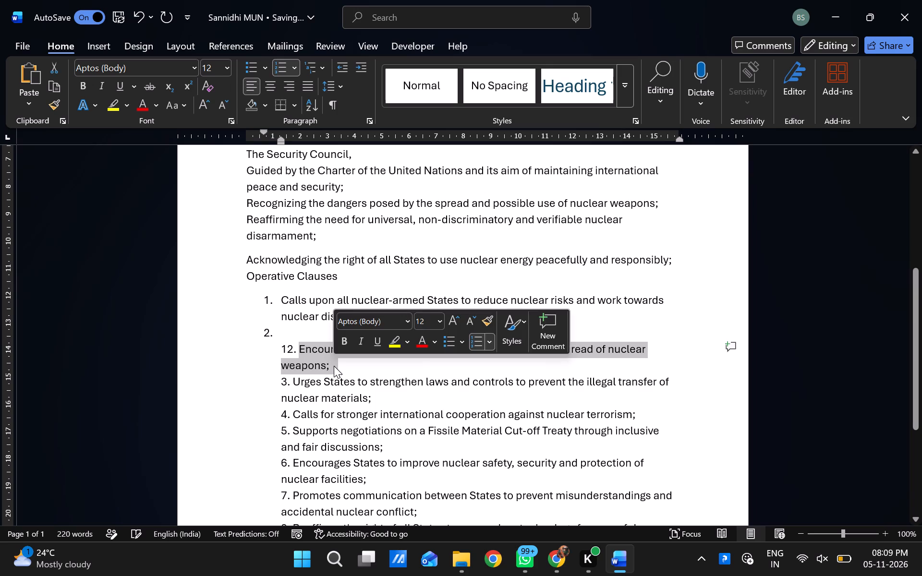
key("ctrl+x")
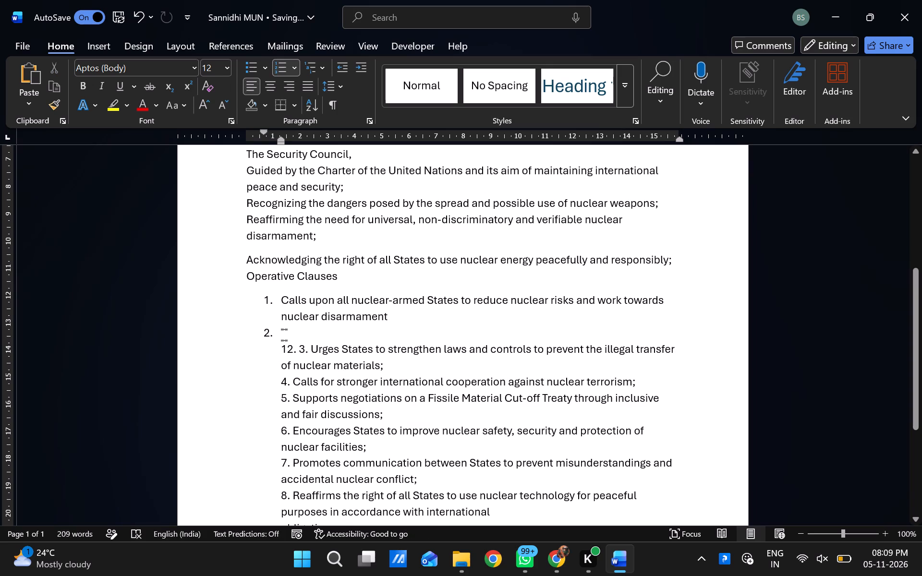
left_click(283, 334)
key("ctrl+v")
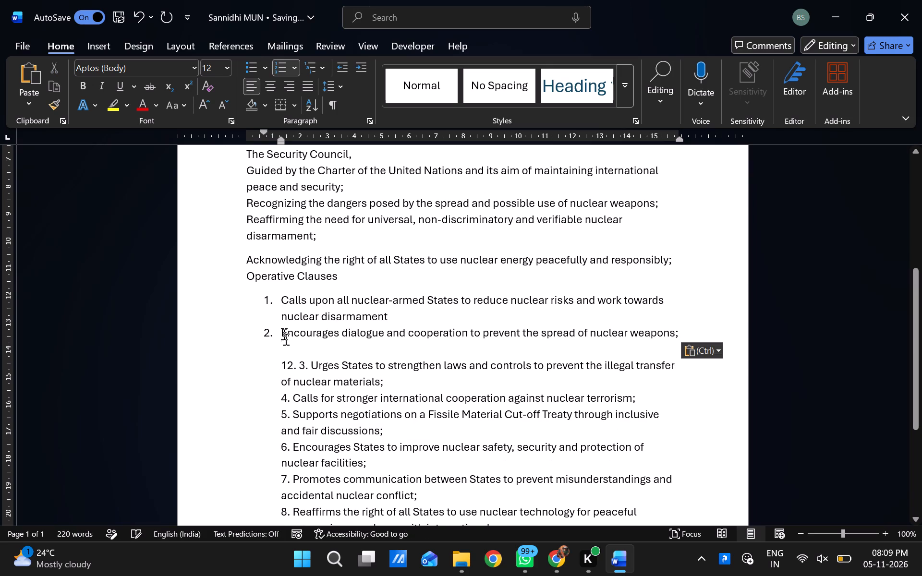
key("BackSpace")
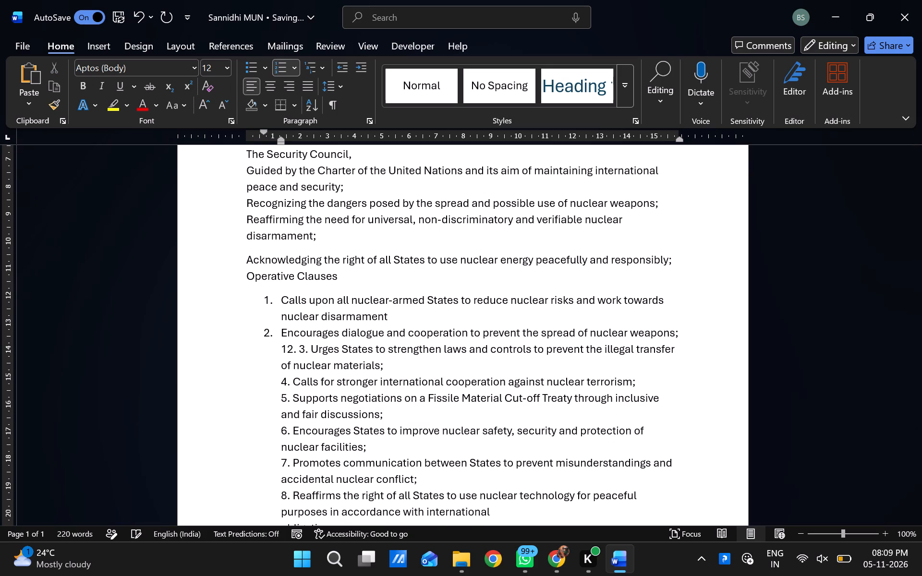
Add list item 3 and move the clause "Urges States to strengthen laws and controls" into it without its closing semicolon.
key("Return")
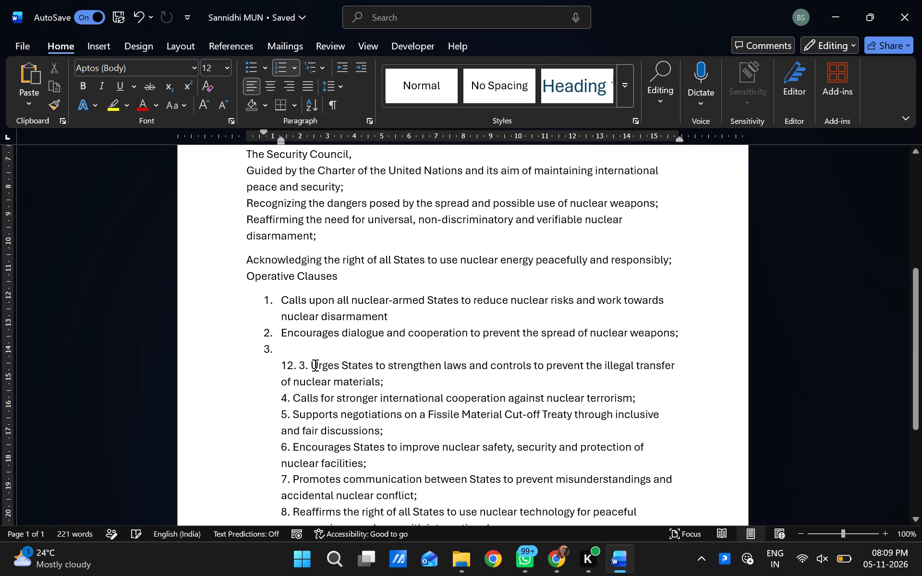
left_click_drag(311, 362, 376, 379)
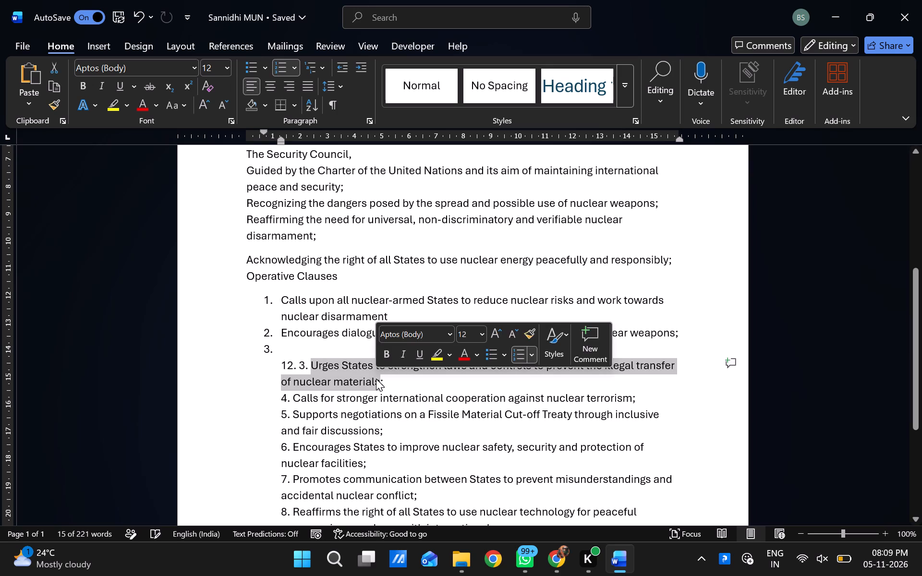
key("ctrl+x")
left_click(287, 347)
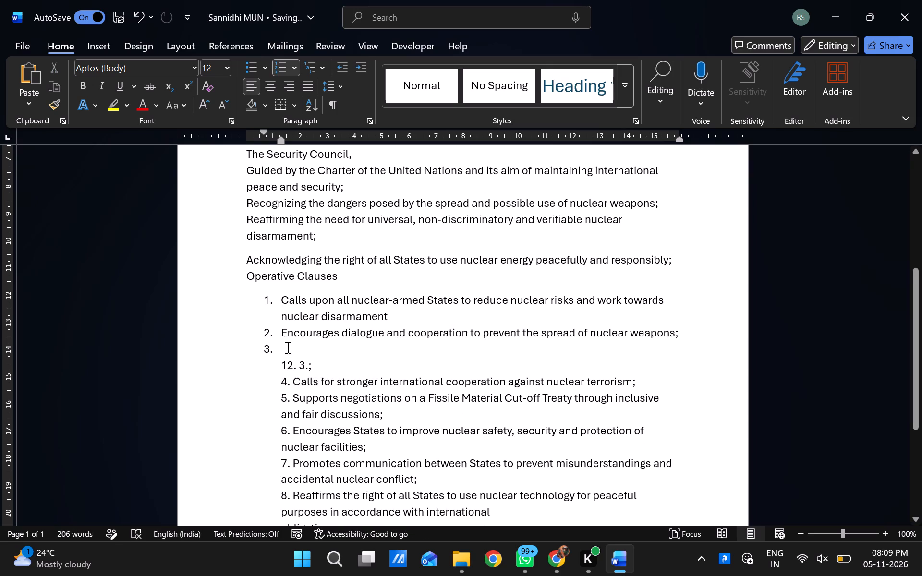
key("ctrl+v")
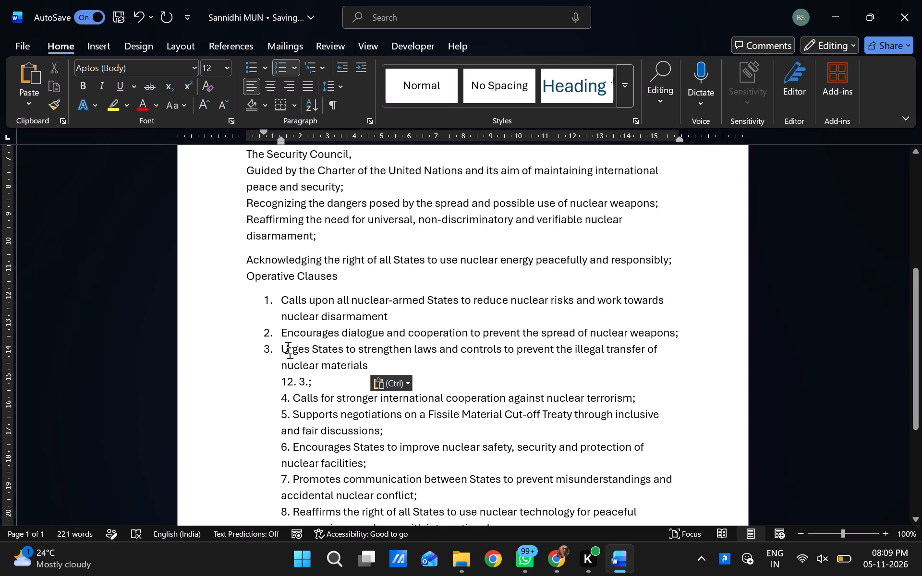
Add list item 4, move the clause "Calls for stronger international cooperation against nuclear terrorism" into it, and delete its closing semicolon.
key("Return")
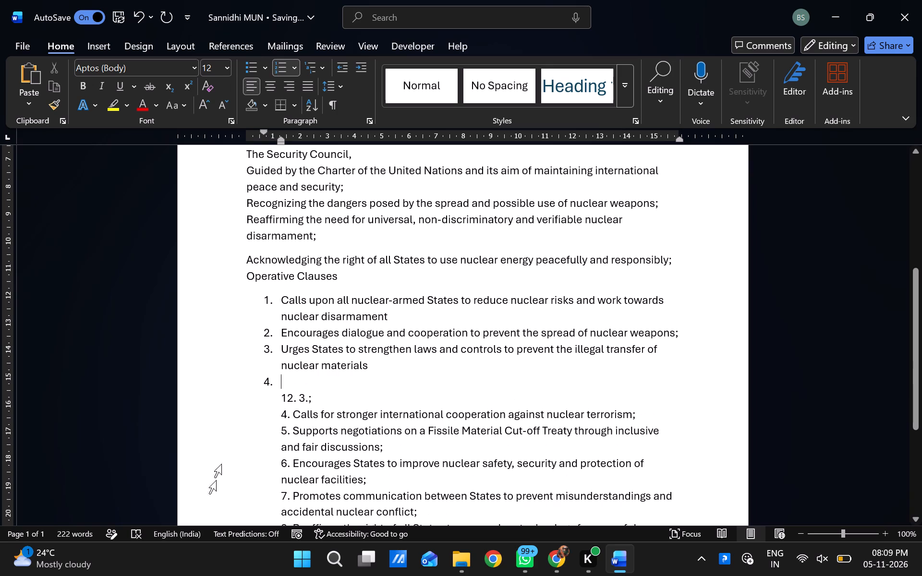
left_click_drag(294, 414, 597, 394)
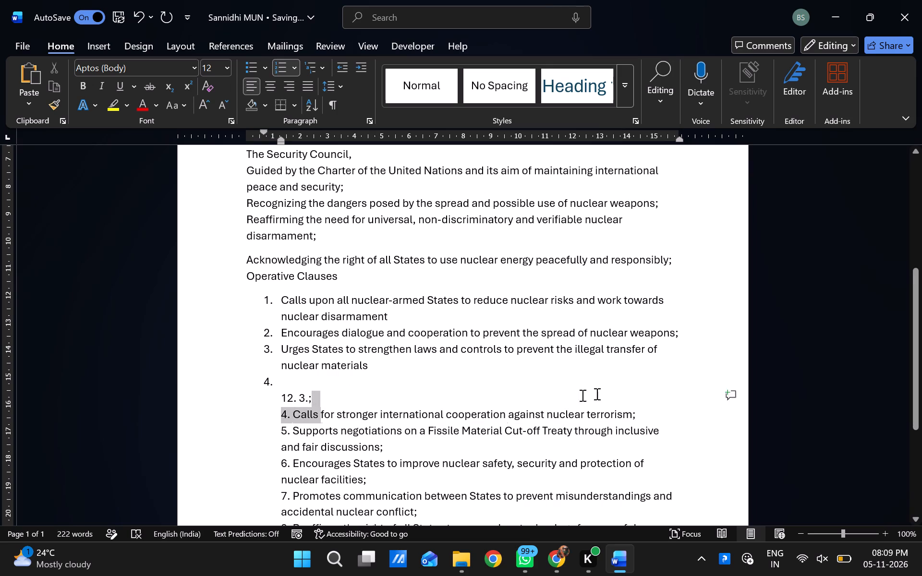
left_click_drag(597, 394, 642, 412)
key("ctrl+x")
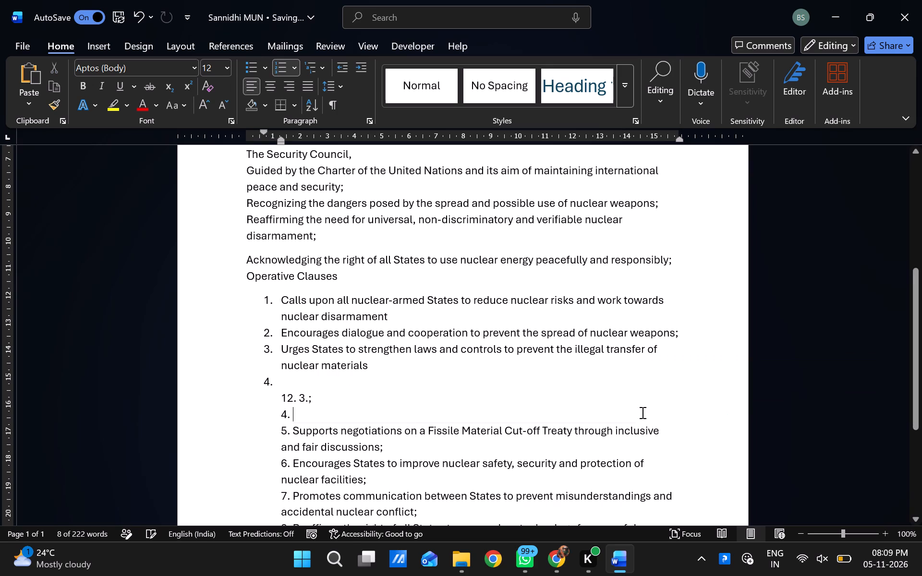
left_click(318, 376)
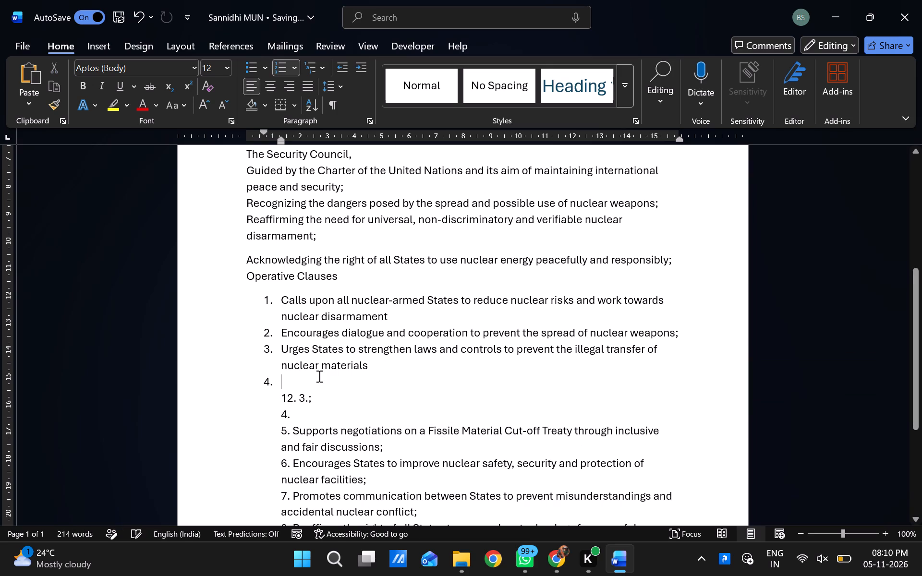
key("ctrl+v")
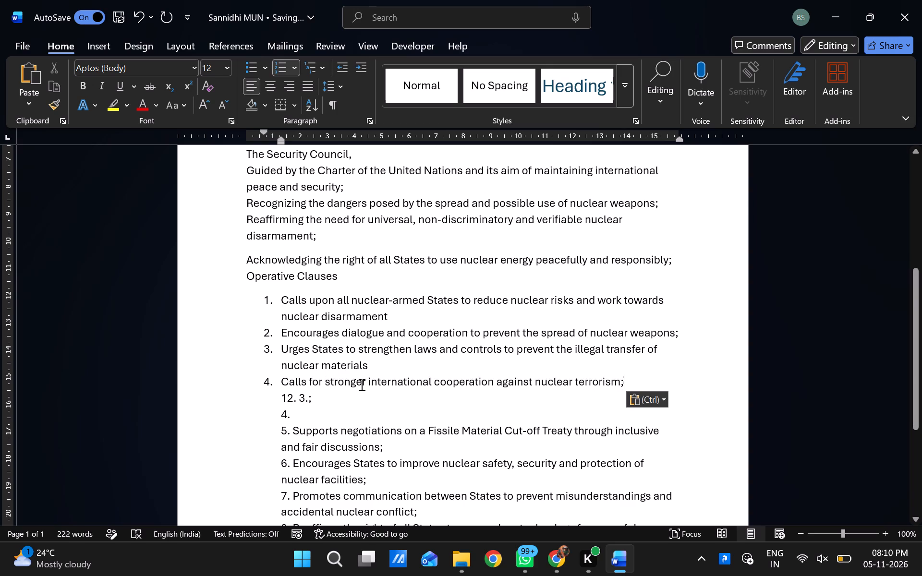
key("BackSpace")
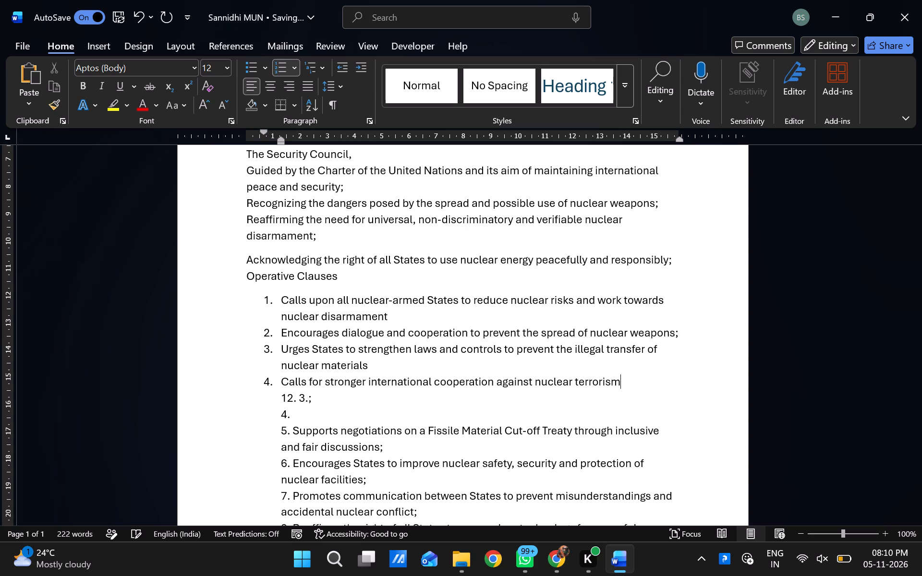
Add list item 5, move the clause "Supports negotiations on a Fissile Material Cut-off Treaty" into it, and start an empty item 6.
key("Return")
scroll(264, 387, "down", 1)
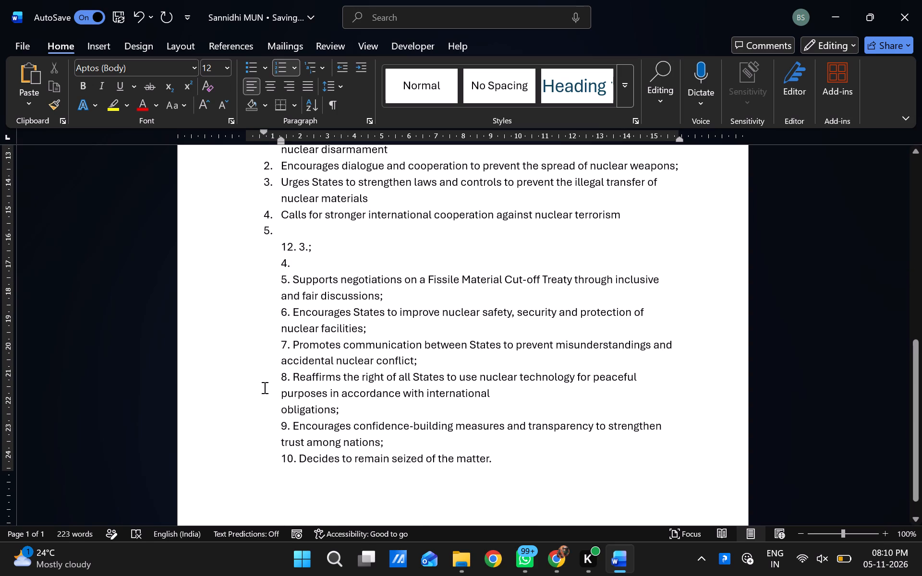
left_click_drag(294, 276, 330, 285)
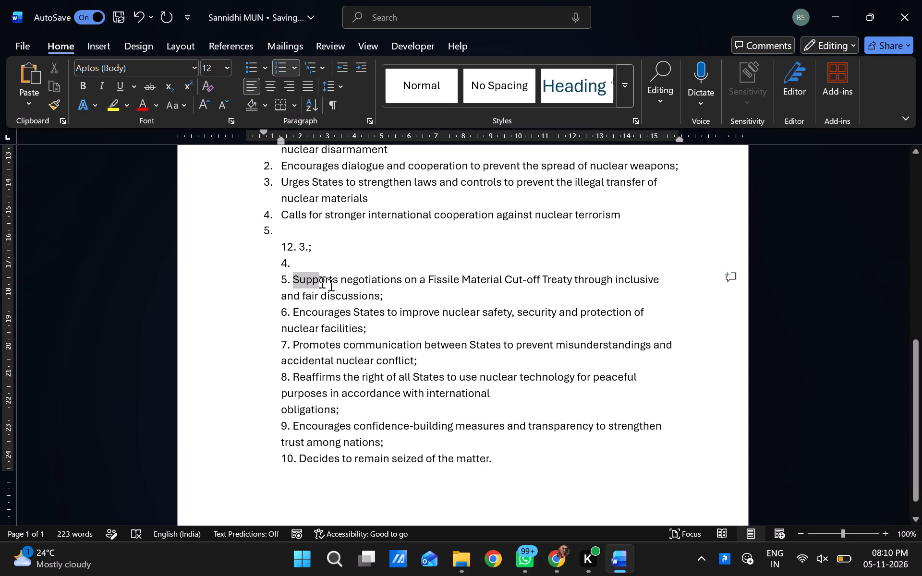
left_click_drag(330, 285, 387, 297)
key("ctrl+x")
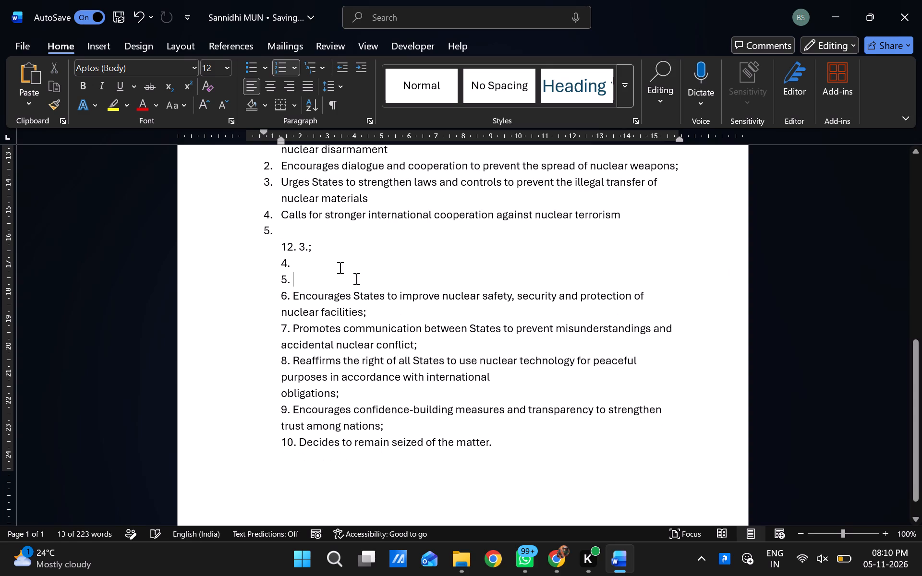
left_click(293, 232)
key("ctrl+v")
key("Return")
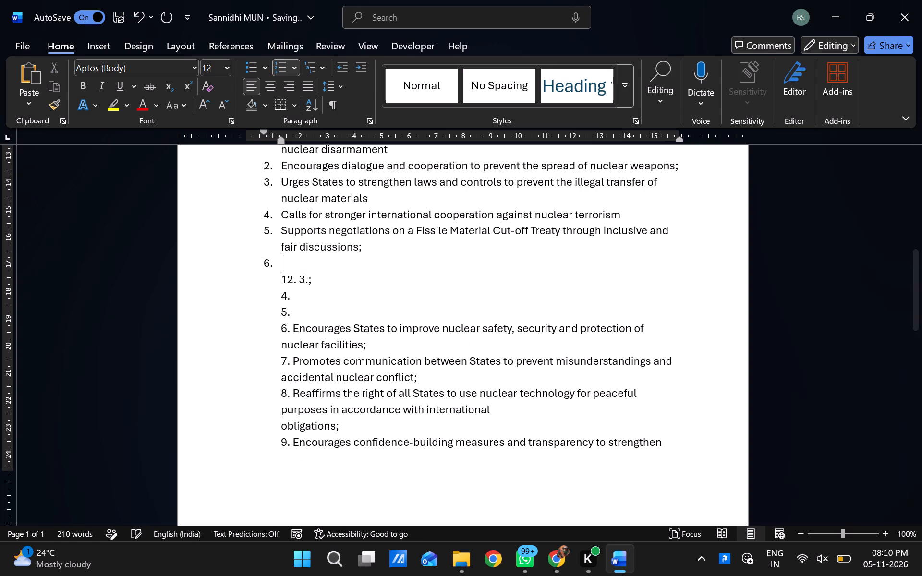
Insert an empty line after list item 1, following "nuclear disarmament".
scroll(293, 232, "up", 2)
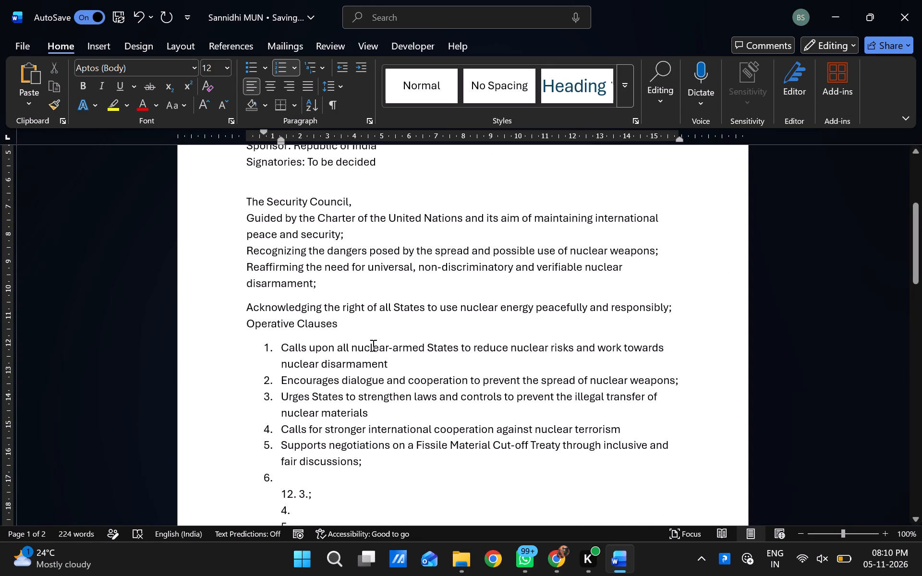
left_click(400, 361)
key("Return")
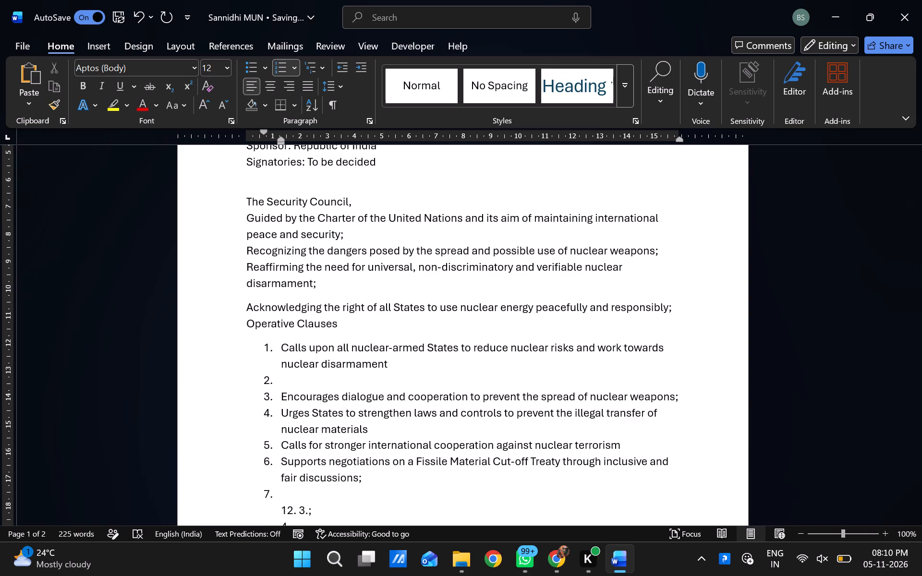
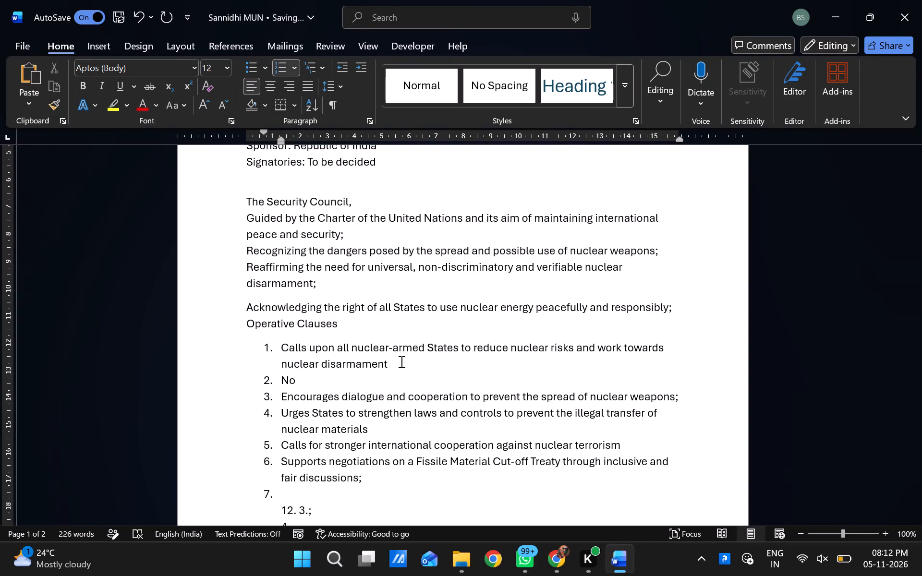
Complete the text of list item 2 so that it reads "No First Use".
type("First")
key("space")
type("Use")
key("space")
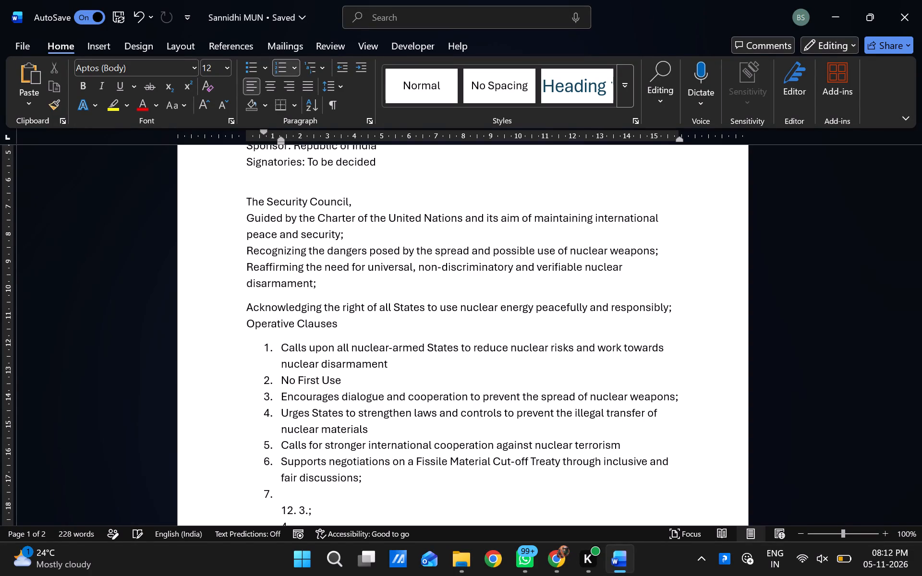
Enclose the phrase No First Use in list item 2 in double quotation marks.
key("apostrophe")
key("BackSpace")
key("BackSpace")
key("shift+colon")
key("BackSpace")
key("shift+quotedbl")
key("Left")
key("Left")
key("Left")
key("Left")
key("Left")
key("Left")
key("Left")
key("Left")
key("Left")
key("Left")
key("Left")
key("Left")
key("Left")
key("shift+quotedbl")
Add the word "Treaty" after the closing quotation mark in list item 2.
left_click(382, 376)
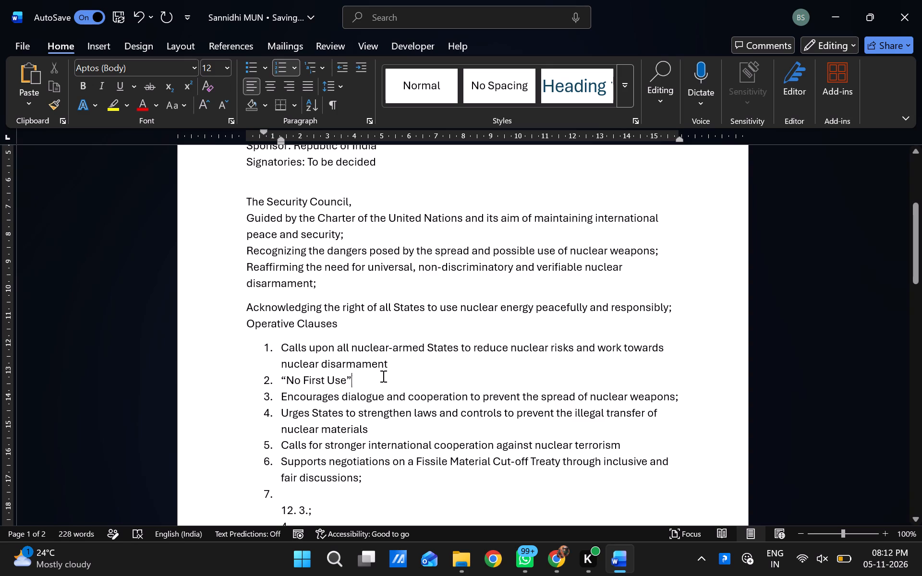
key("space")
type("Traty")
key("BackSpace")
key("BackSpace")
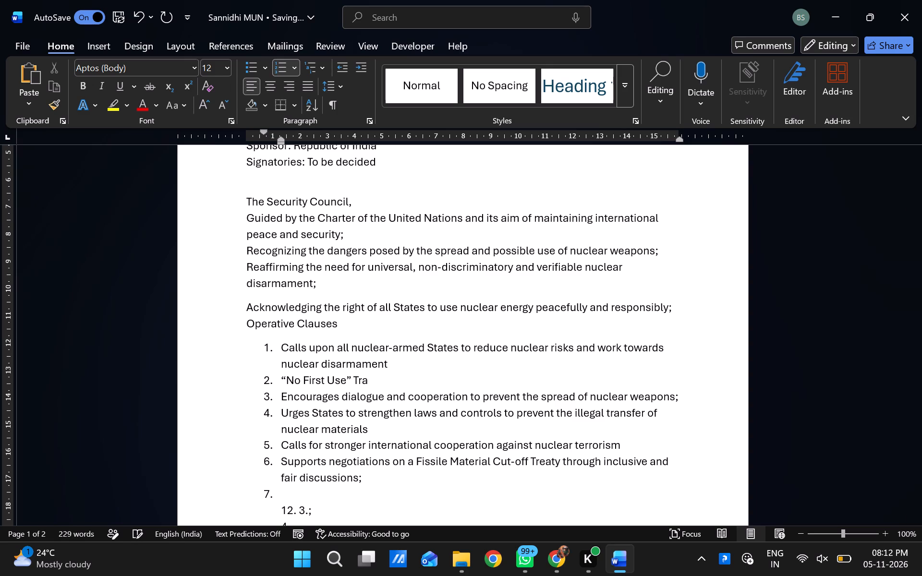
key("BackSpace")
type("eaty")
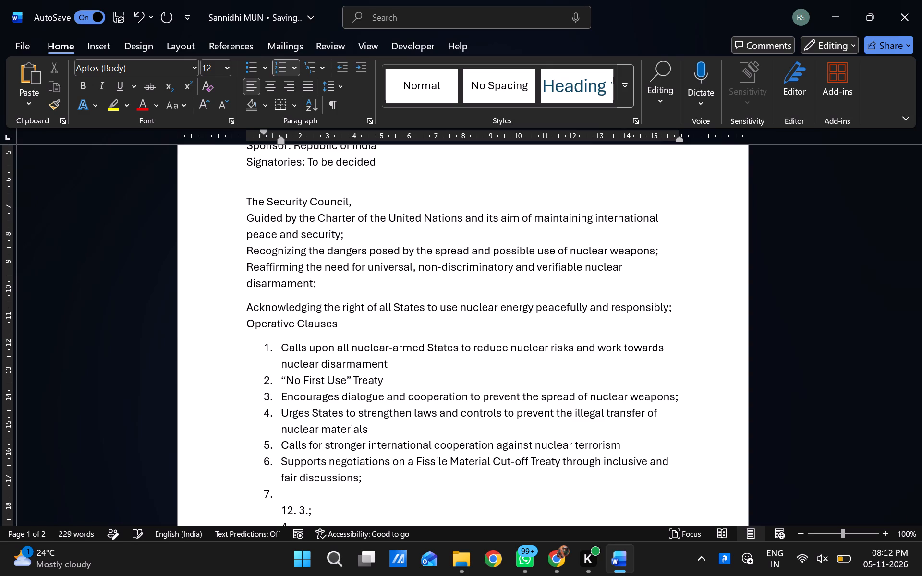
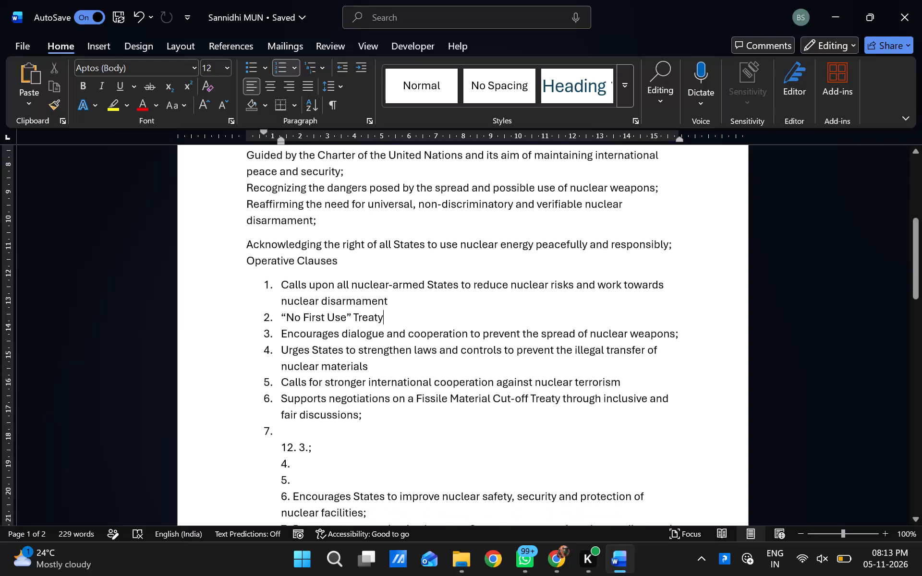
Move the clause "Encourages States to improve nuclear safety, security and protection of nuclear facilities;" from the leftover text into empty list item 7.
scroll(382, 376, "down", 1)
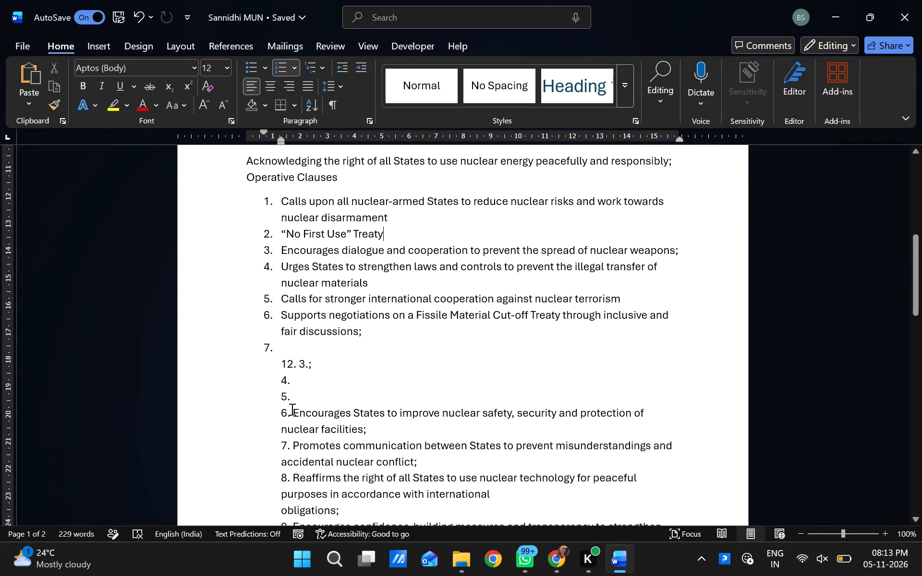
left_click_drag(291, 411, 375, 438)
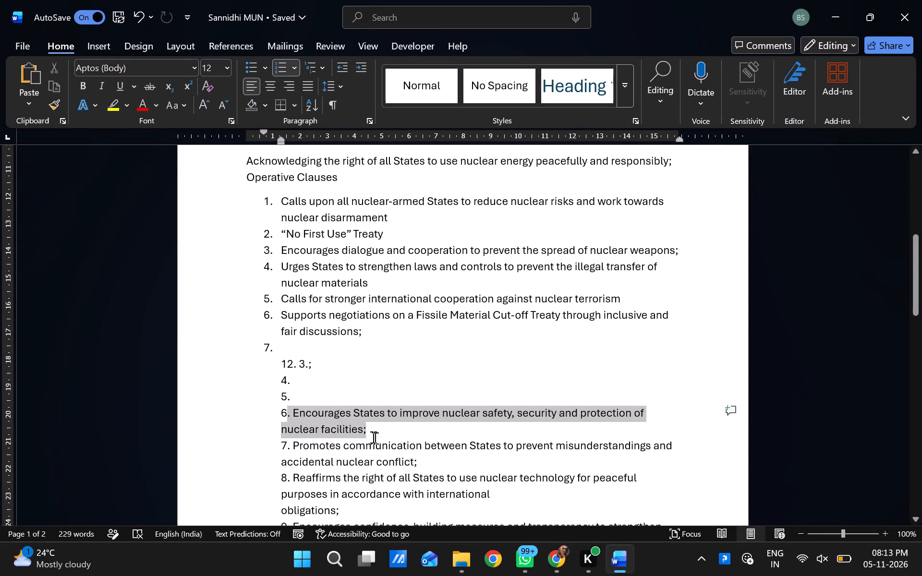
left_click_drag(375, 438, 383, 427)
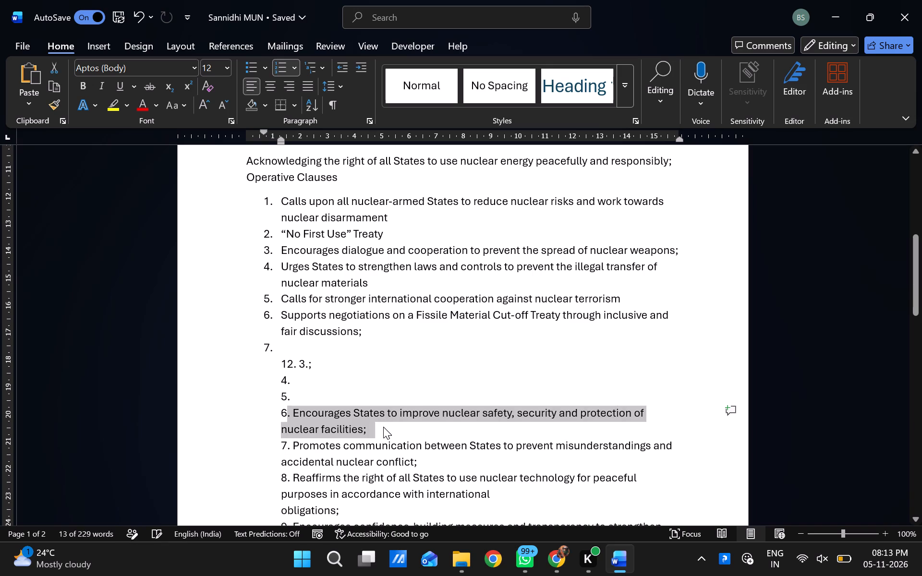
key("ctrl+x")
left_click(306, 349)
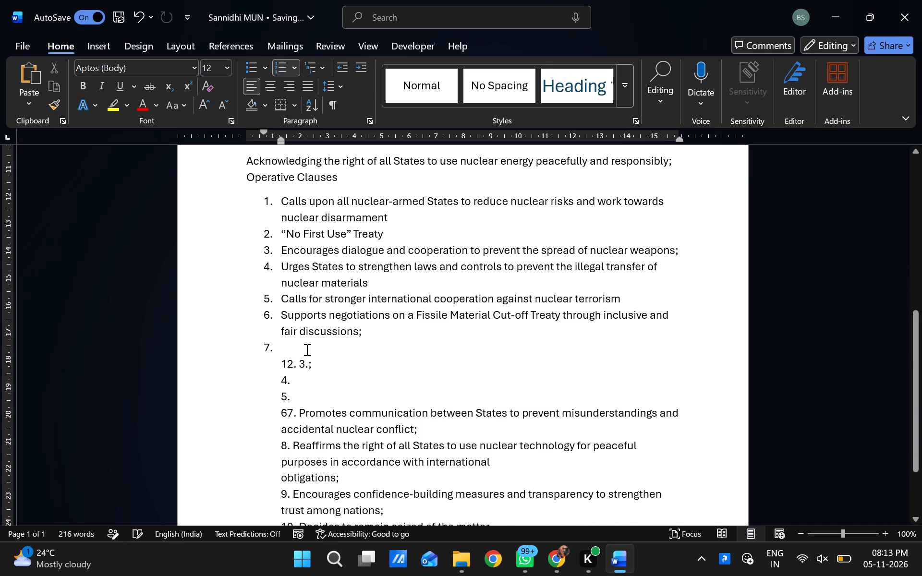
key("ctrl+v")
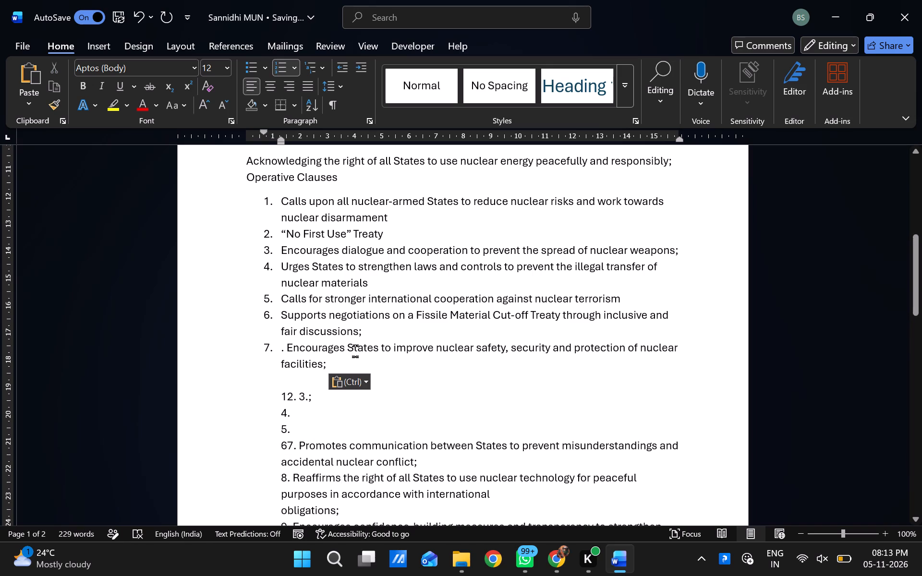
Add list item 8 and move the clause "Promotes communication between States to prevent misunderstandings and accidental nuclear conflict;" into it.
left_click(353, 358)
key("Return")
scroll(329, 421, "down", 1)
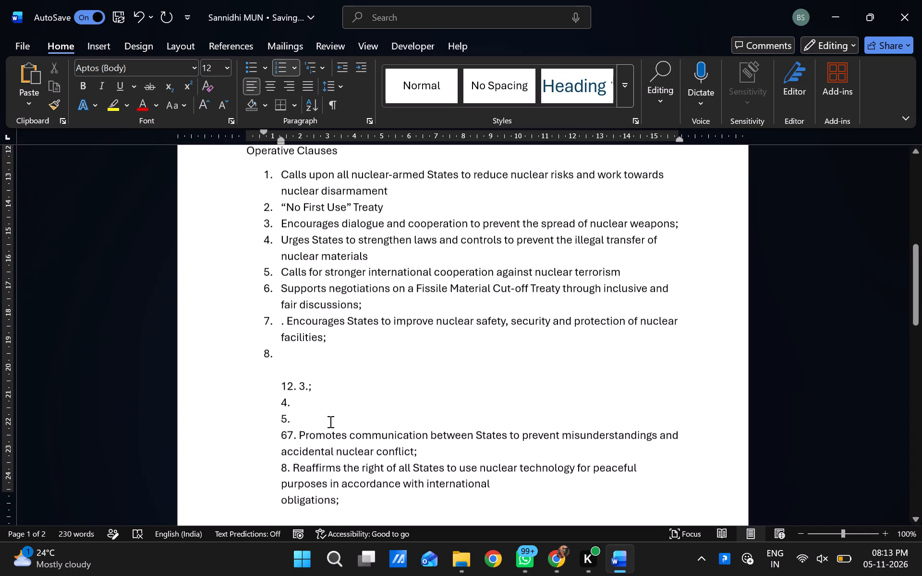
scroll(329, 421, "down", 1)
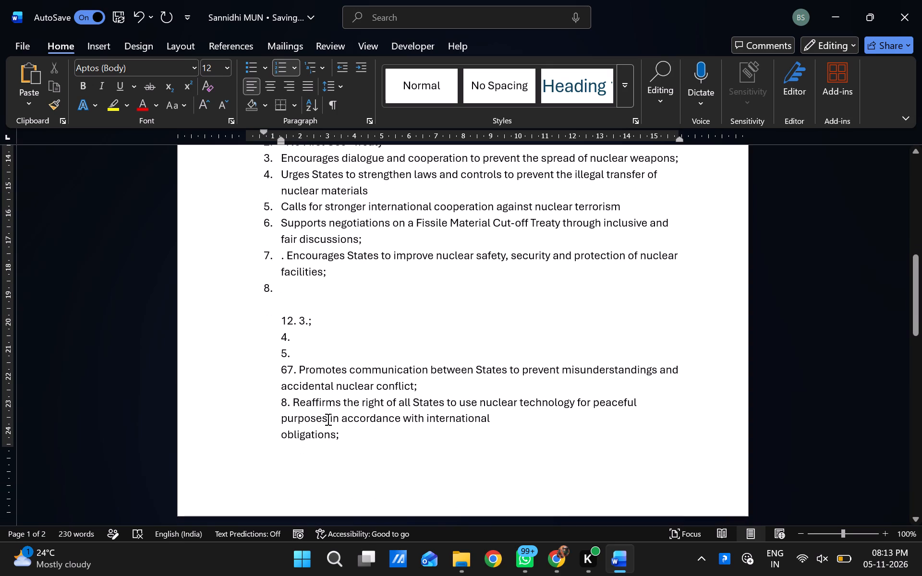
left_click_drag(297, 365, 431, 384)
key("ctrl+x")
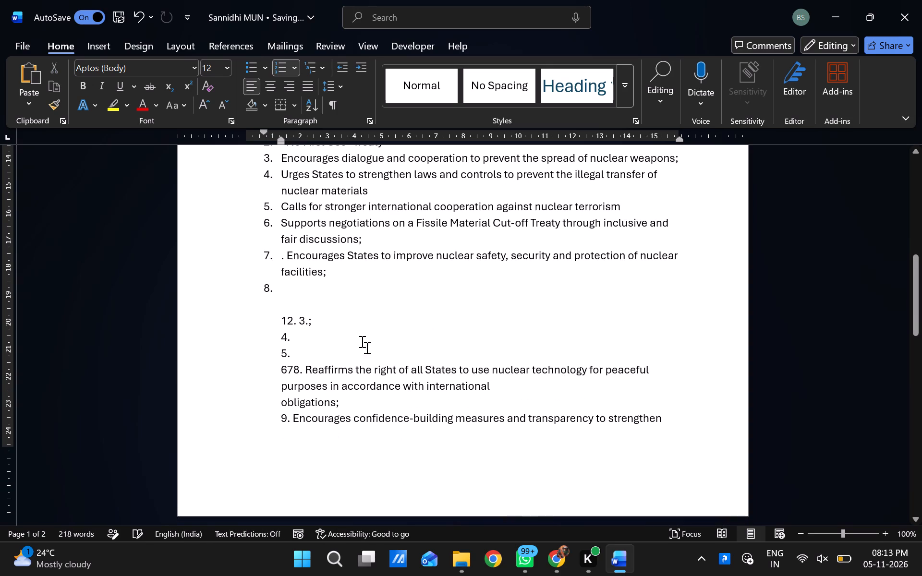
left_click(314, 288)
key("ctrl+v")
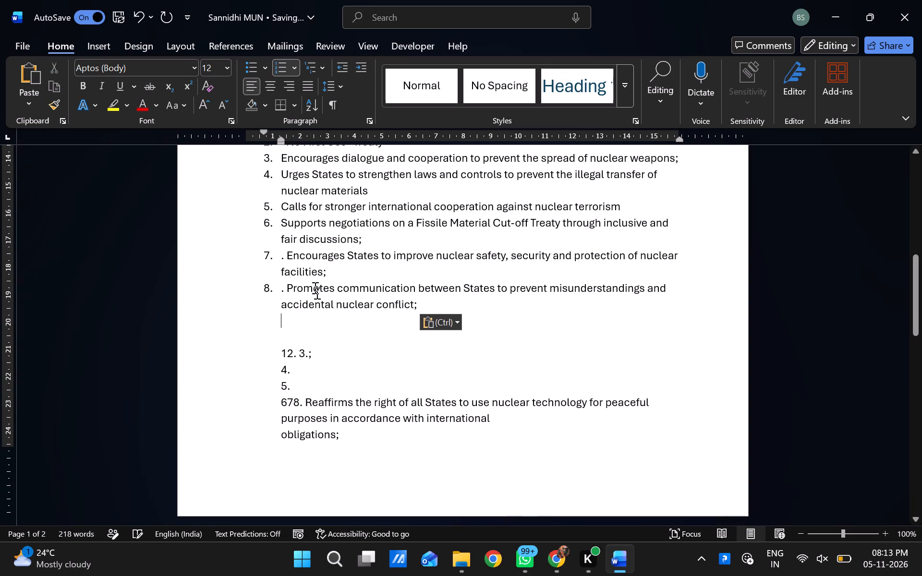
Move the clause "Encourages confidence-building measures and transparency to strengthen trust among nations;" into a new list item 9.
scroll(314, 288, "down", 3)
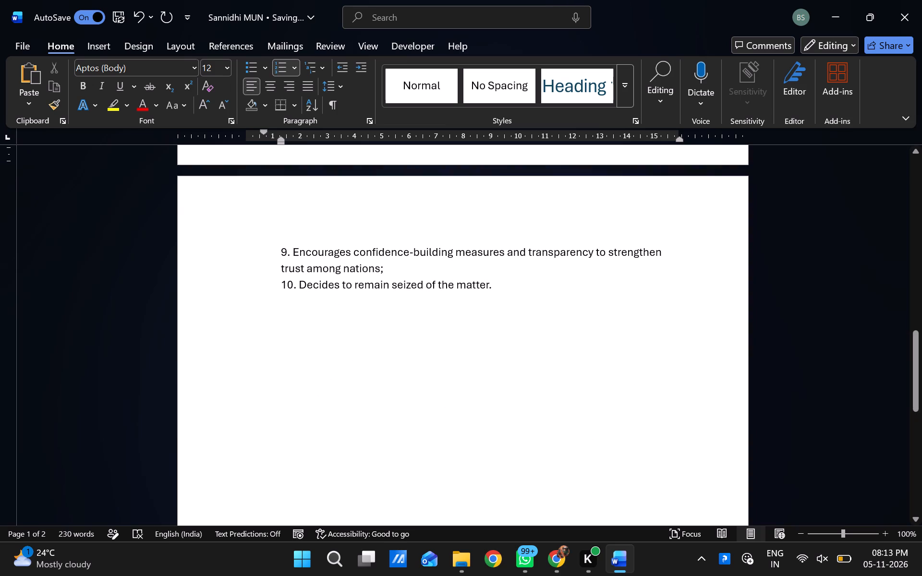
left_click_drag(294, 250, 373, 264)
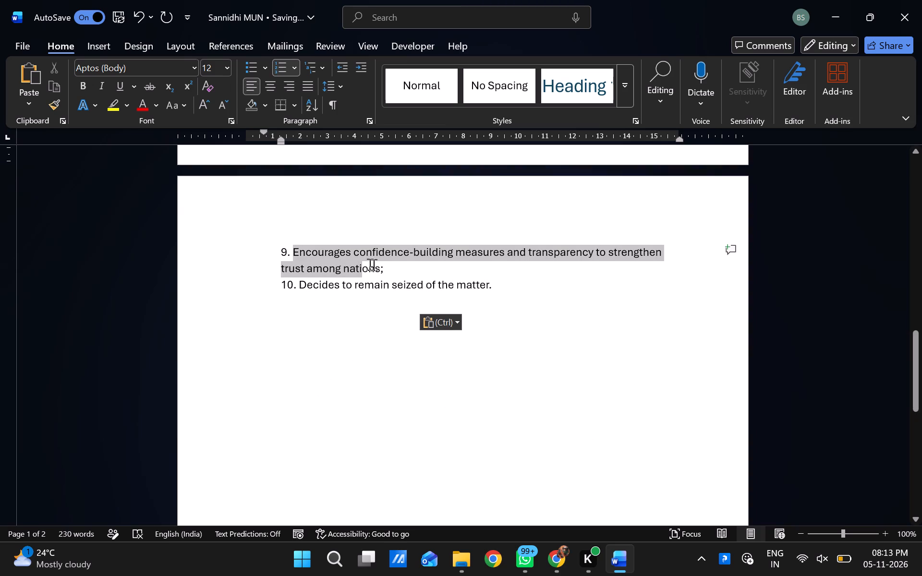
left_click_drag(373, 264, 392, 267)
key("ctrl+x")
scroll(392, 267, "up", 1)
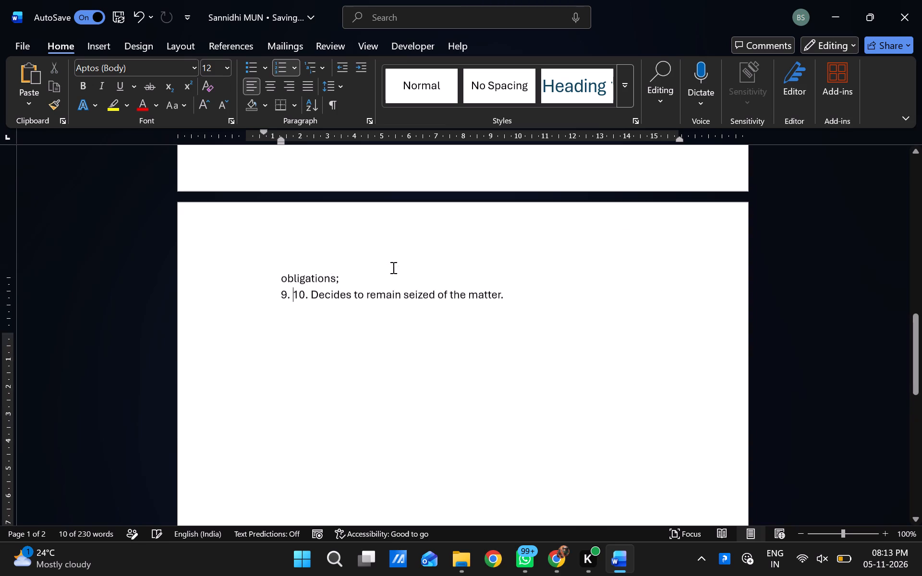
scroll(392, 267, "up", 3)
left_click(423, 202)
key("Return")
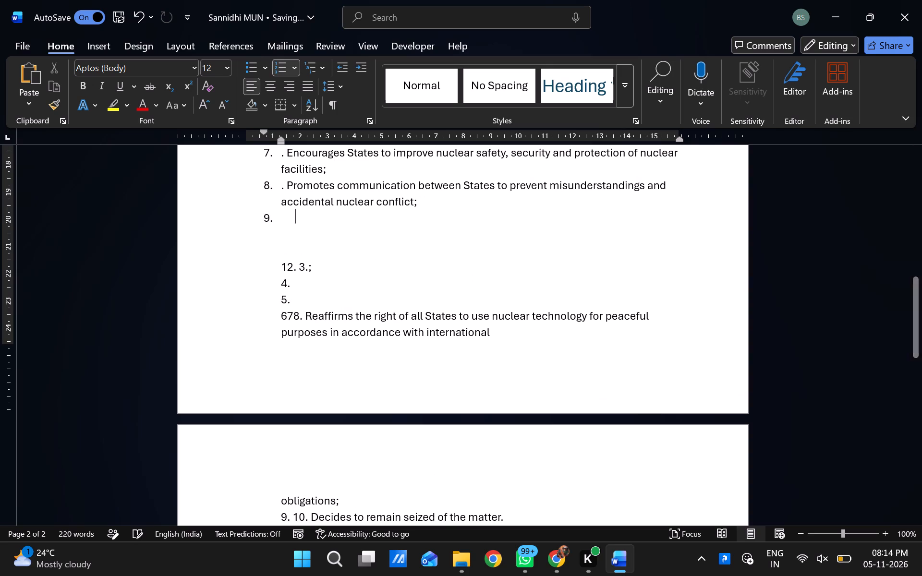
key("ctrl+v")
Remove the trailing semicolons from list items 9 and 8 and the stray period and space at the start of item 8.
left_click(400, 225)
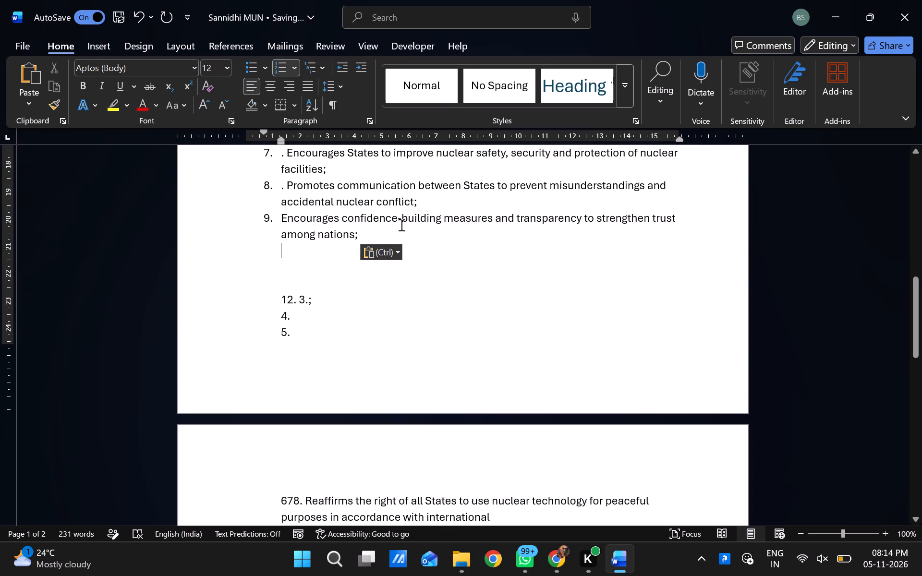
left_click(372, 232)
key("BackSpace")
scroll(372, 232, "up", 1)
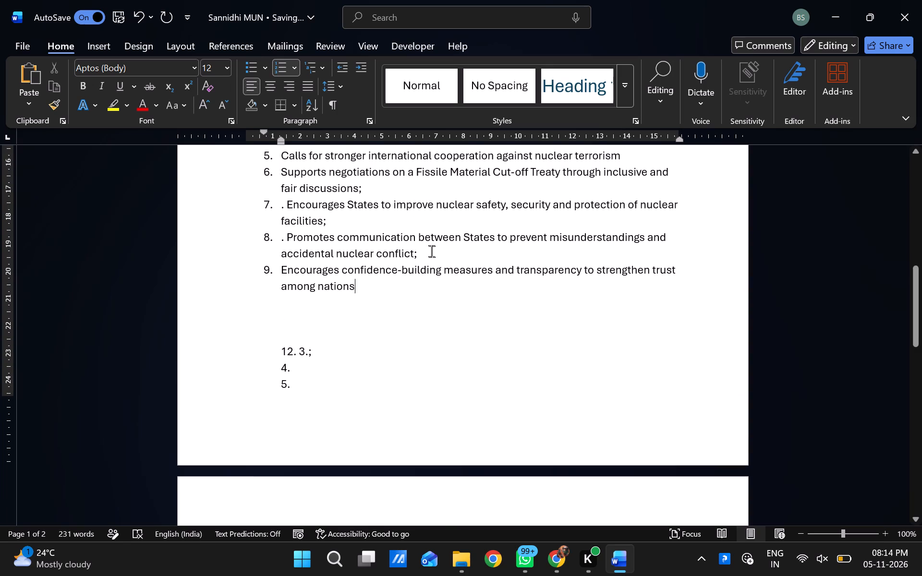
left_click(432, 252)
key("BackSpace")
scroll(432, 252, "up", 1)
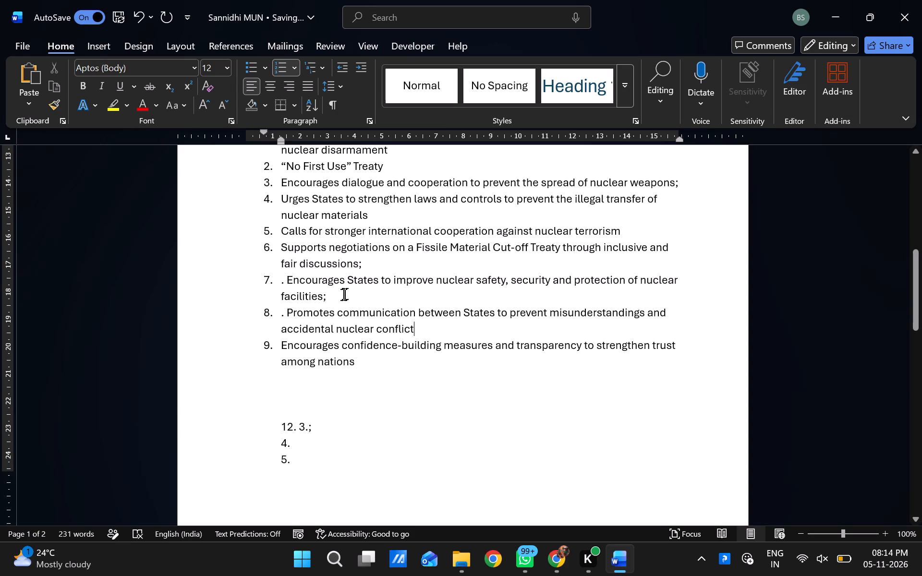
left_click(289, 309)
key("BackSpace")
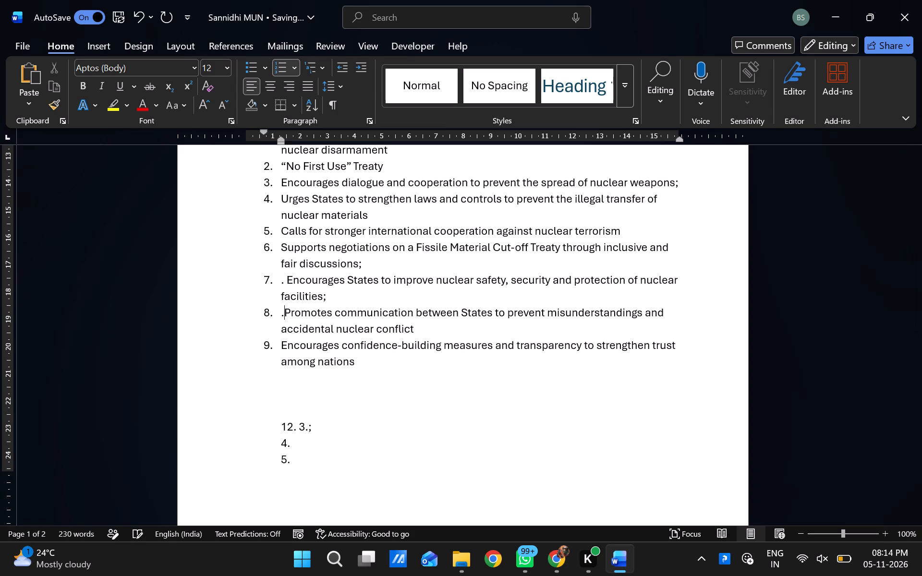
key("BackSpace")
Remove the trailing semicolon and the stray leading period from list item 7, keeping "Encourages" capitalised as its first word.
left_click(331, 296)
key("BackSpace")
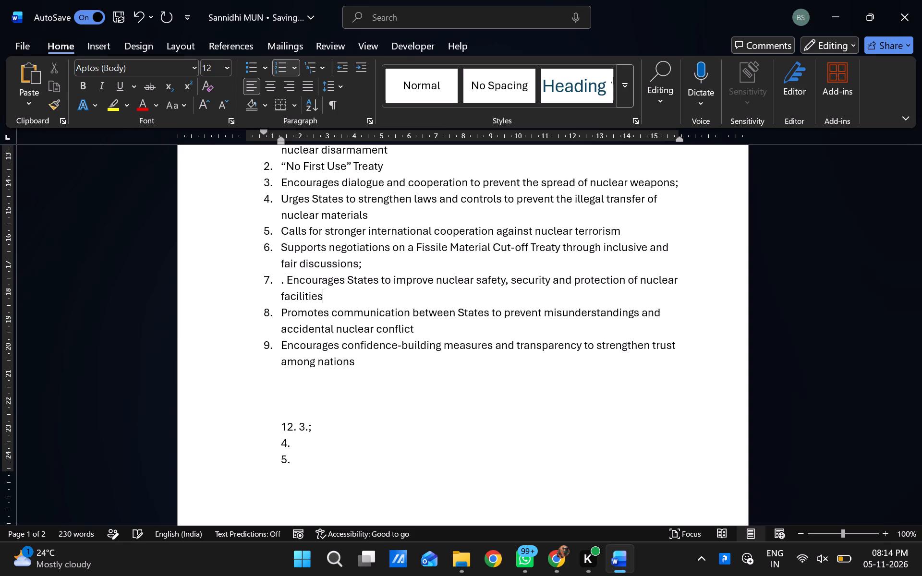
left_click(290, 280)
key("BackSpace")
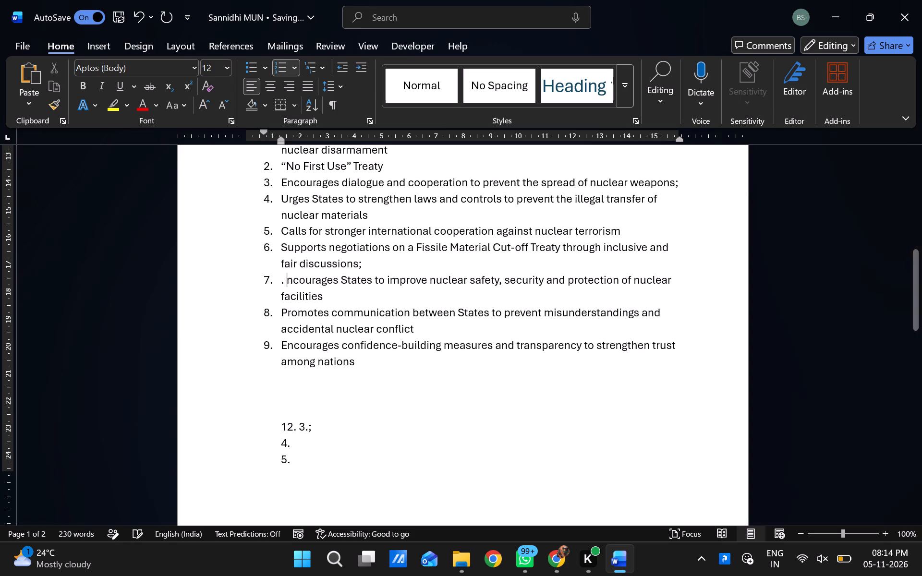
key("BackSpace")
key("BackSpace")
key("shift+e")
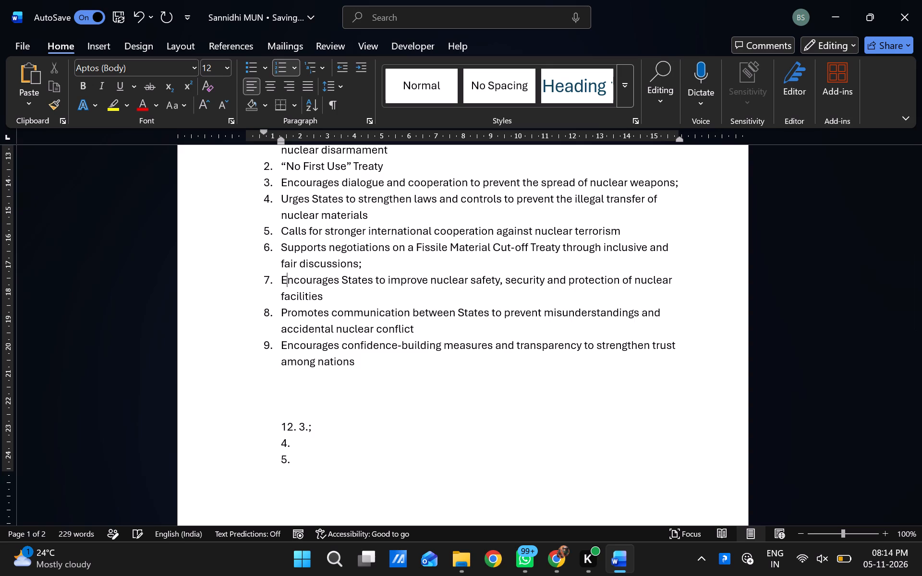
Insert "All the states should sign" before the quoted phrase No First Use in list item 2.
scroll(290, 280, "up", 1)
scroll(347, 274, "down", 1)
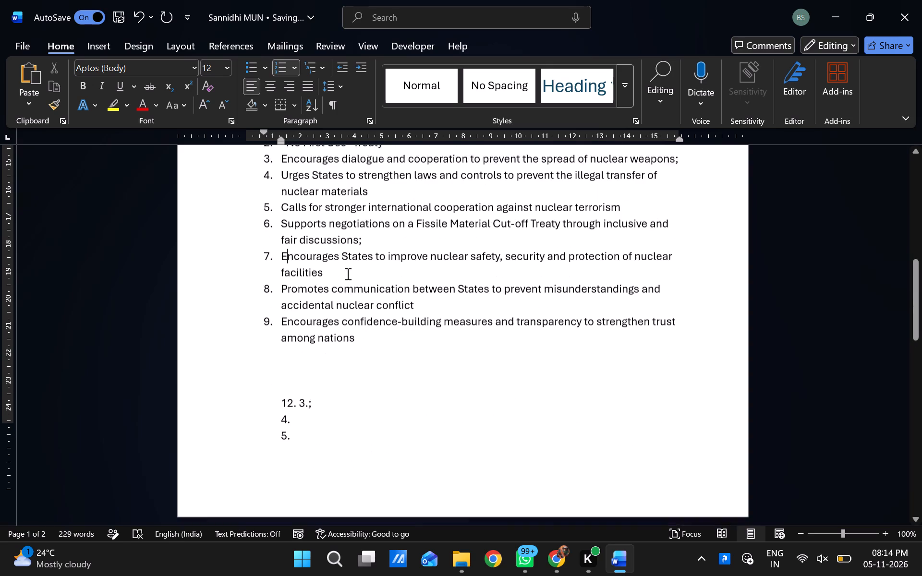
scroll(347, 274, "down", 1)
scroll(353, 282, "up", 1)
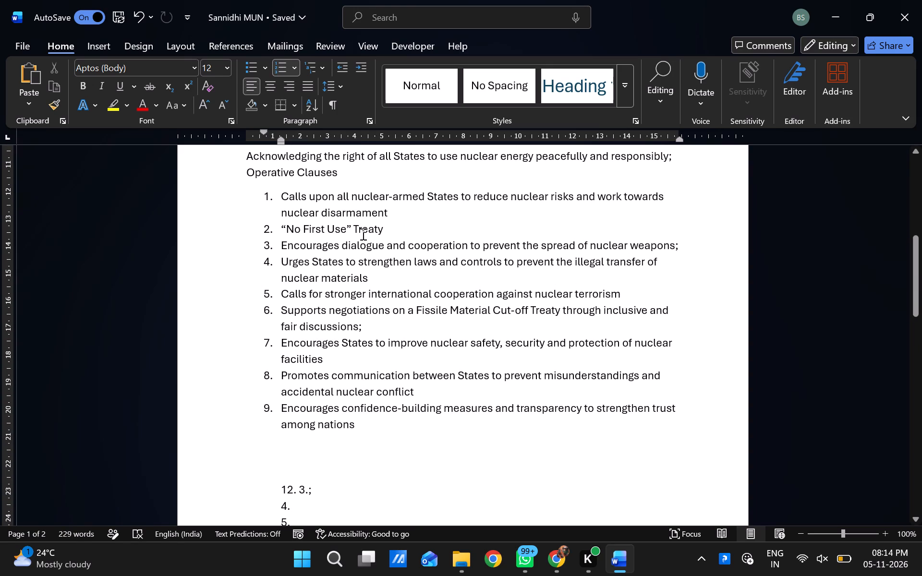
left_click(285, 227)
key("Left")
type("All")
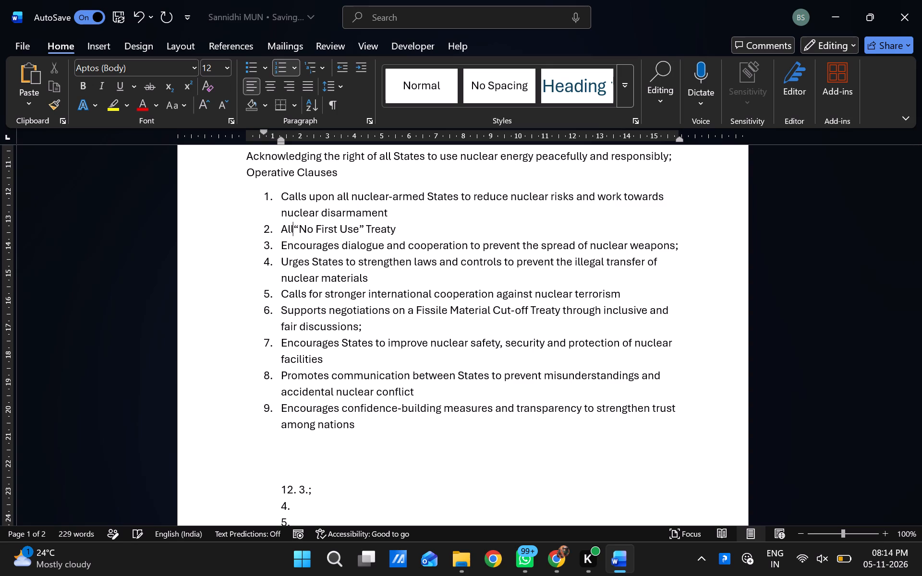
key("space")
type("the states")
key("space")
type("should")
key("space")
type("sig")
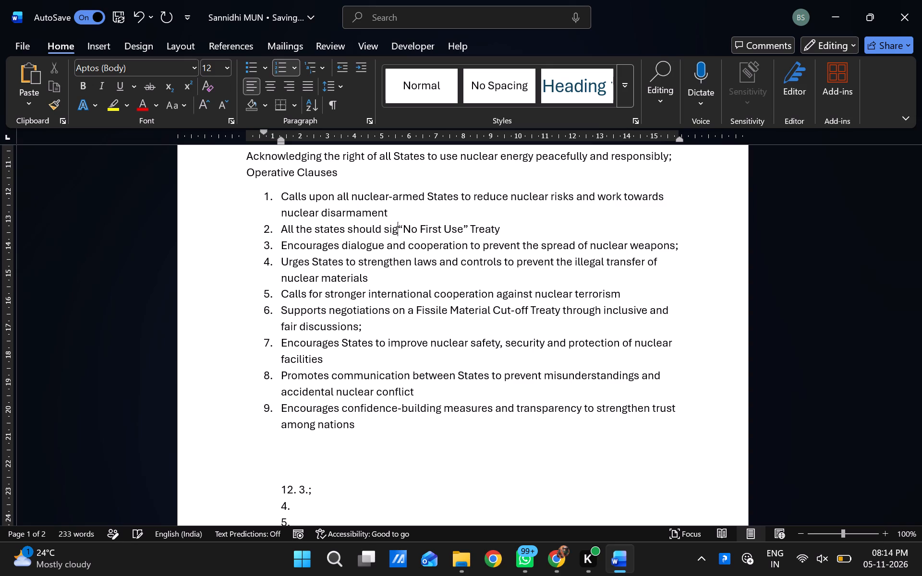
type("n")
key("space")
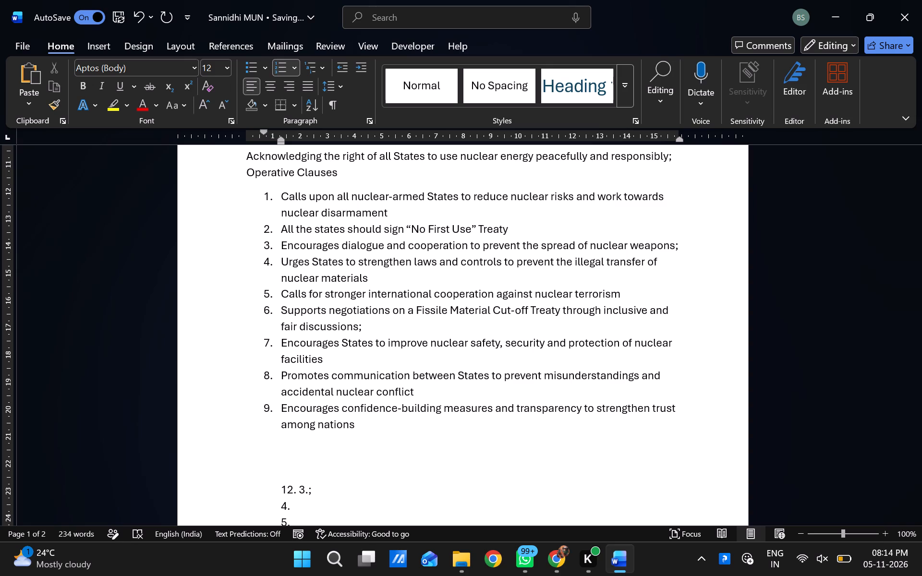
Replace the word "sign" in list item 2 with "follow the".
type("and")
key("space")
key("BackSpace")
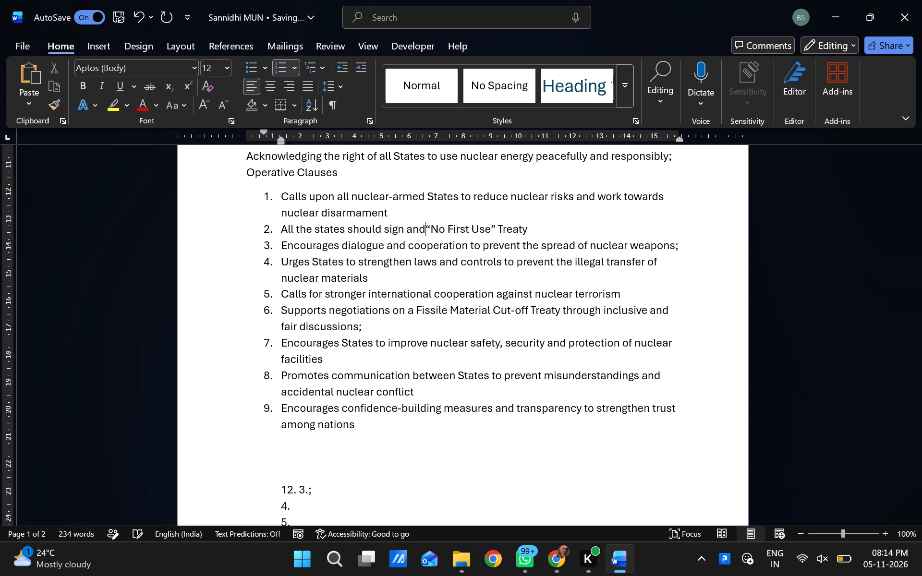
key("BackSpace")
key("BackSpace")
key("BackSpace")
key("BackSpace")
key("BackSpace")
key("BackSpace")
key("BackSpace")
key("equal")
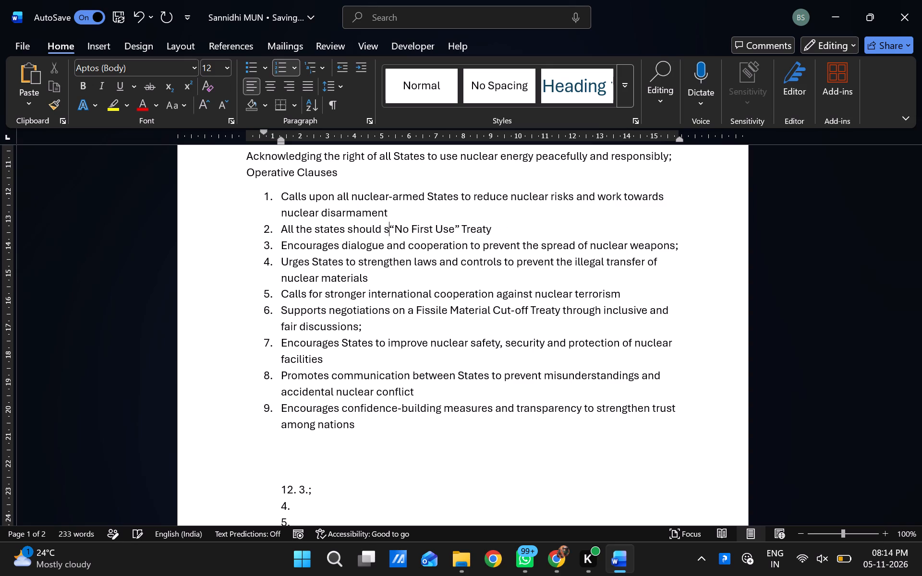
key("BackSpace")
key("BackSpace")
type("follow")
key("space")
type("the")
key("space")
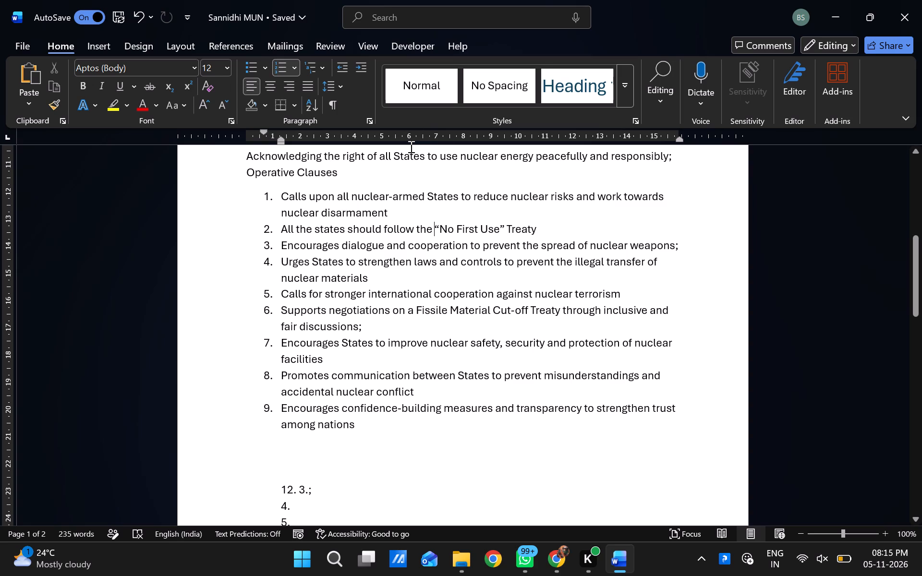
Format the title line "UNITED NATIONS SECURITY COUNCIL" as bold at font size 16.
scroll(410, 146, "up", 1)
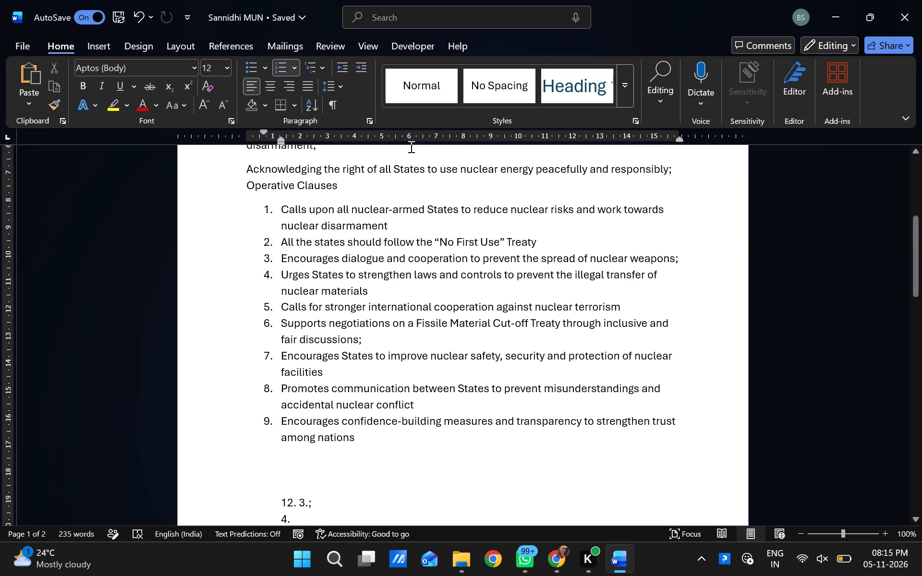
scroll(410, 146, "up", 1)
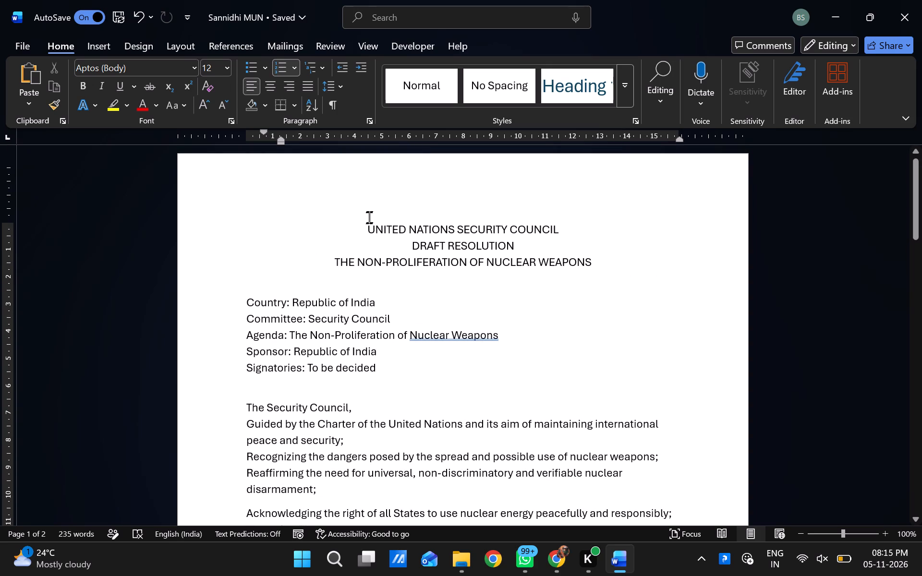
left_click_drag(364, 228, 548, 225)
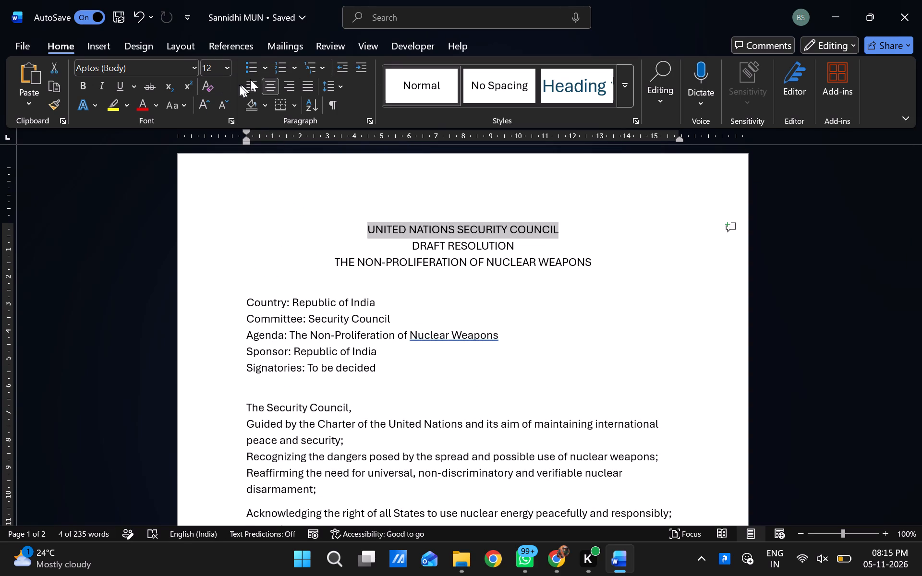
left_click(210, 104)
left_click(210, 104)
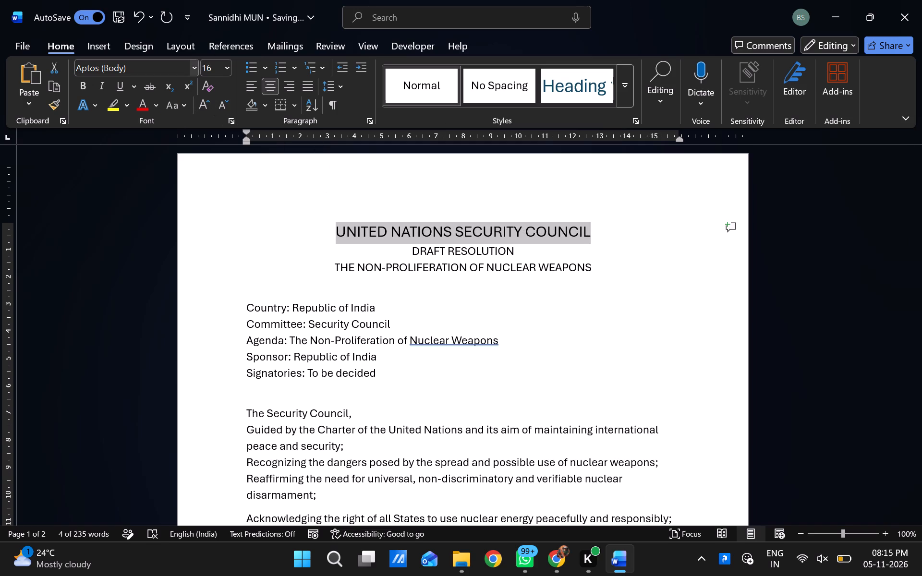
left_click(83, 88)
scroll(275, 246, "down", 1)
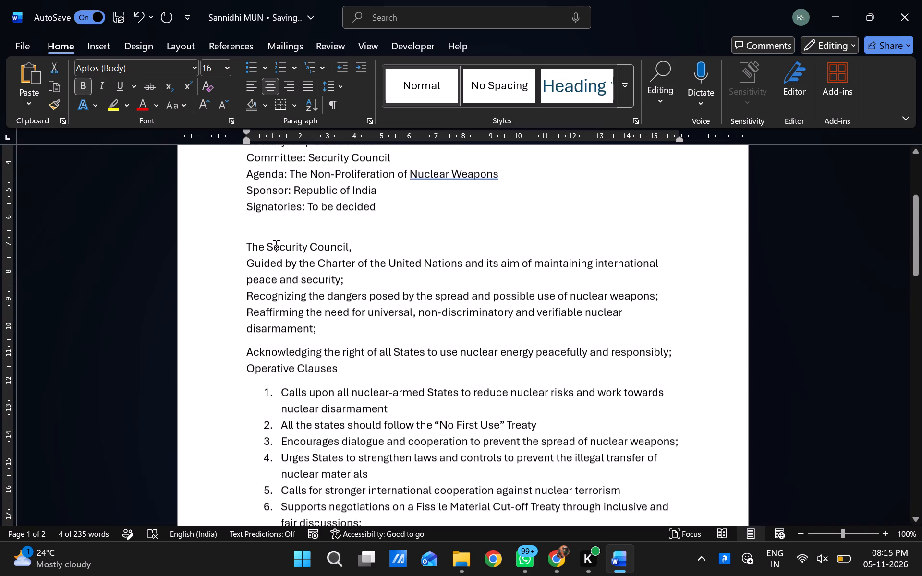
End list item 9 with a period after "among nations" and start a new list item 10.
scroll(275, 246, "down", 1)
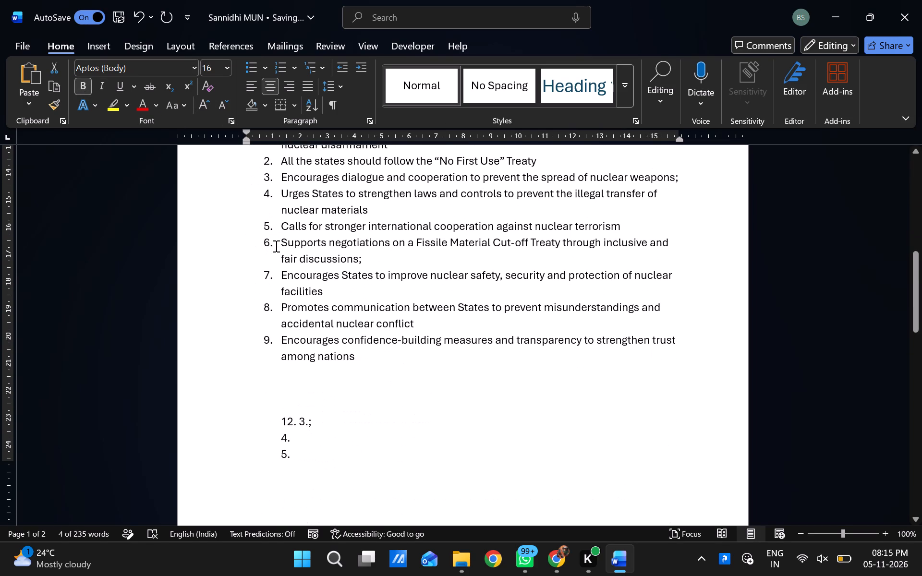
left_click(361, 351)
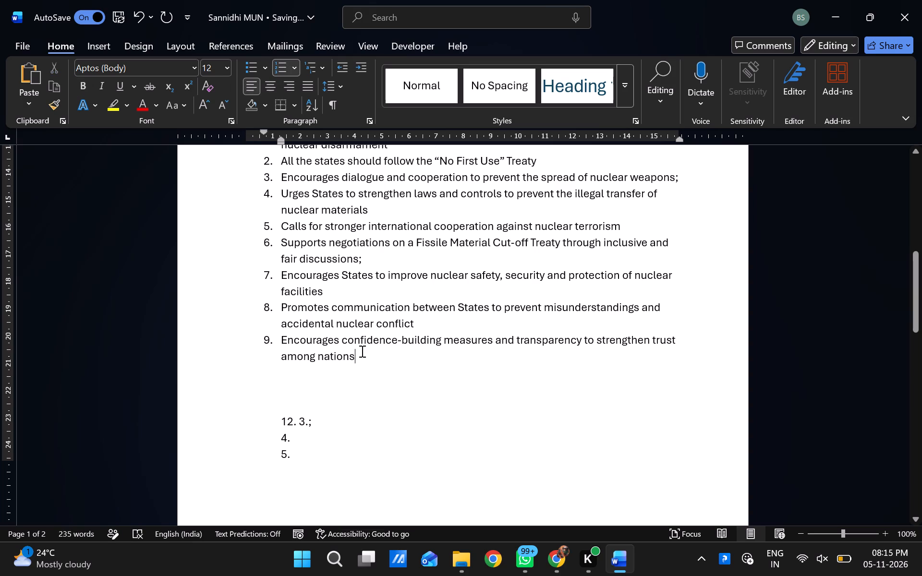
key("period")
key("Return")
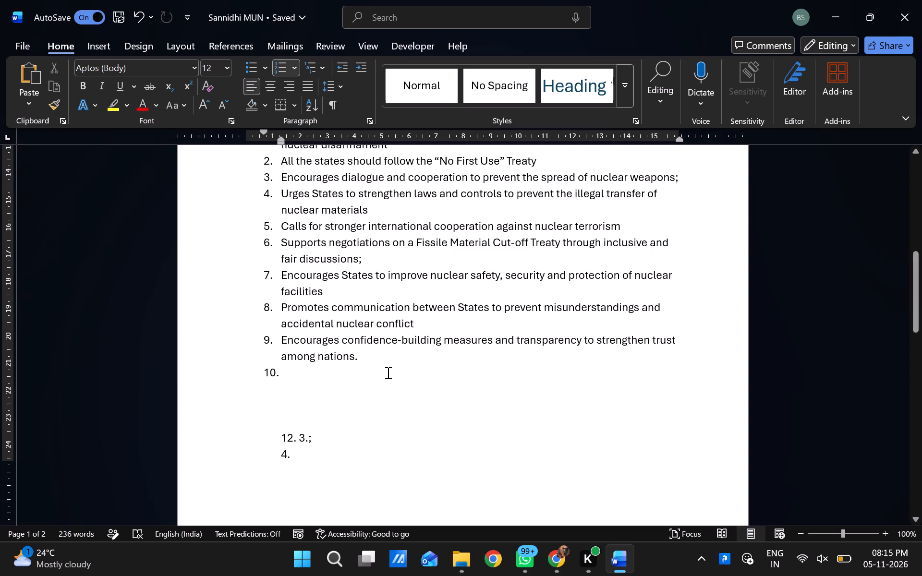
Move the clause "Reaffirms the right of all States to use nuclear technology" into list item 10, without its leading period and trailing semicolon.
scroll(387, 372, "down", 2)
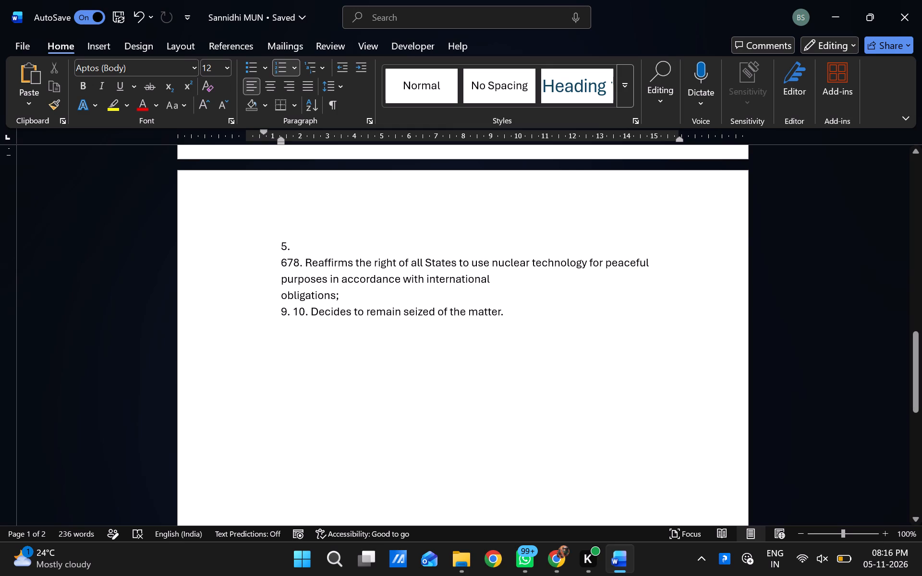
left_click_drag(303, 259, 357, 293)
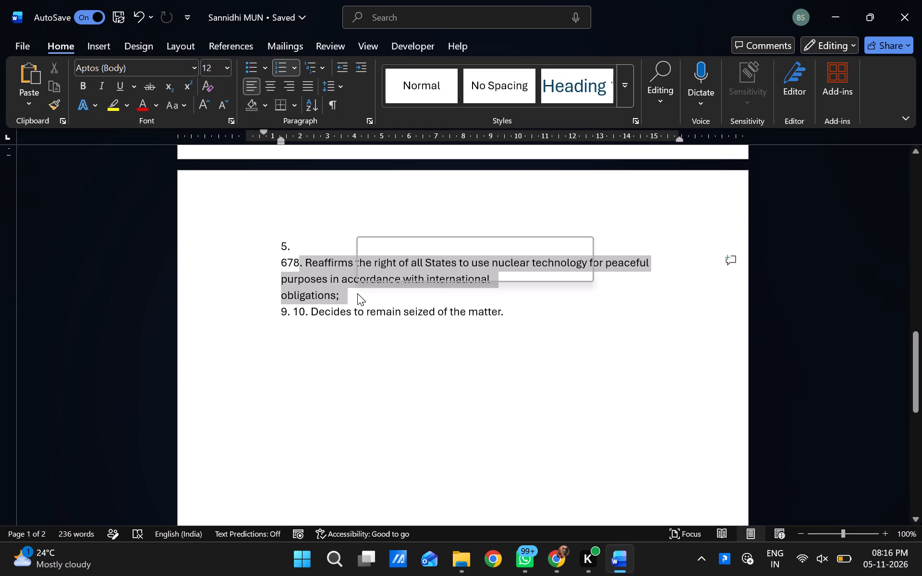
key("ctrl+x")
scroll(357, 293, "up", 1)
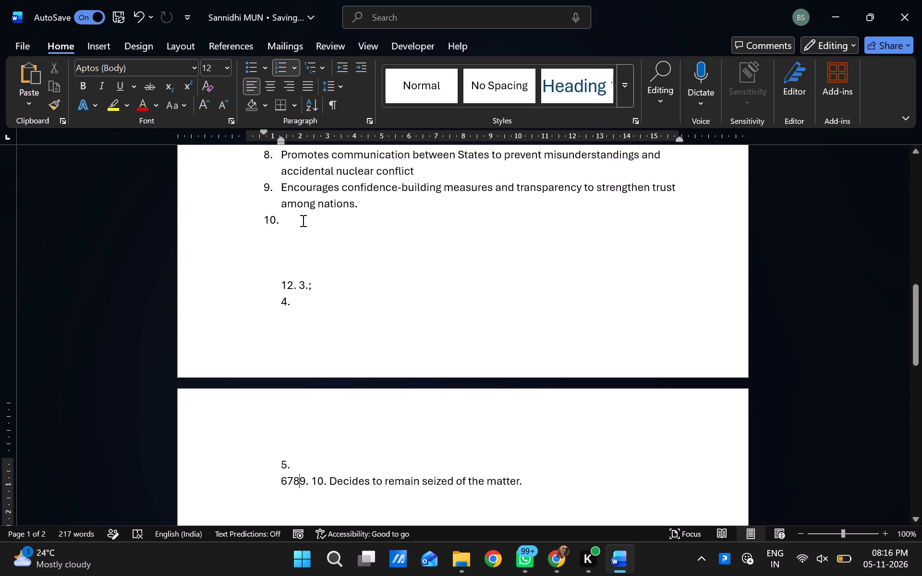
left_click(302, 220)
key("ctrl+v")
key("BackSpace")
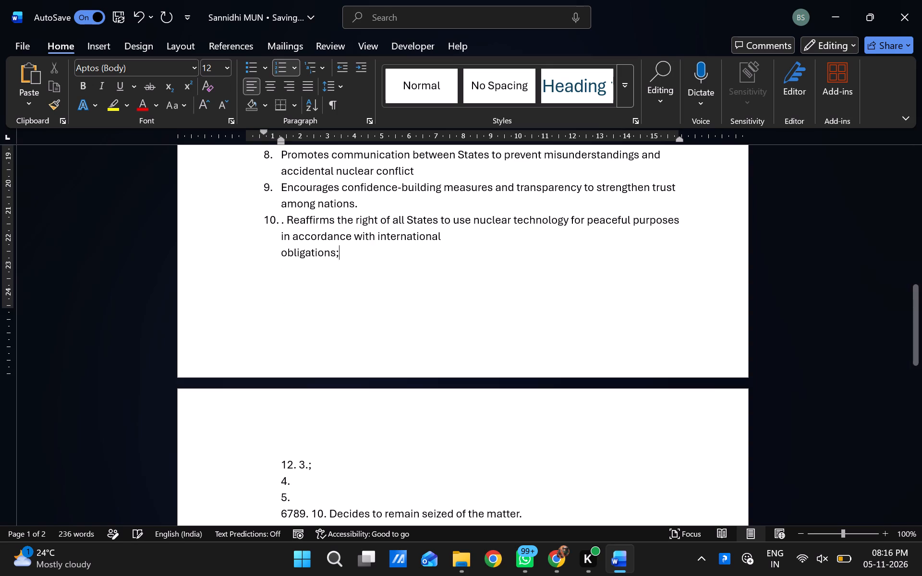
key("BackSpace")
left_click(285, 222)
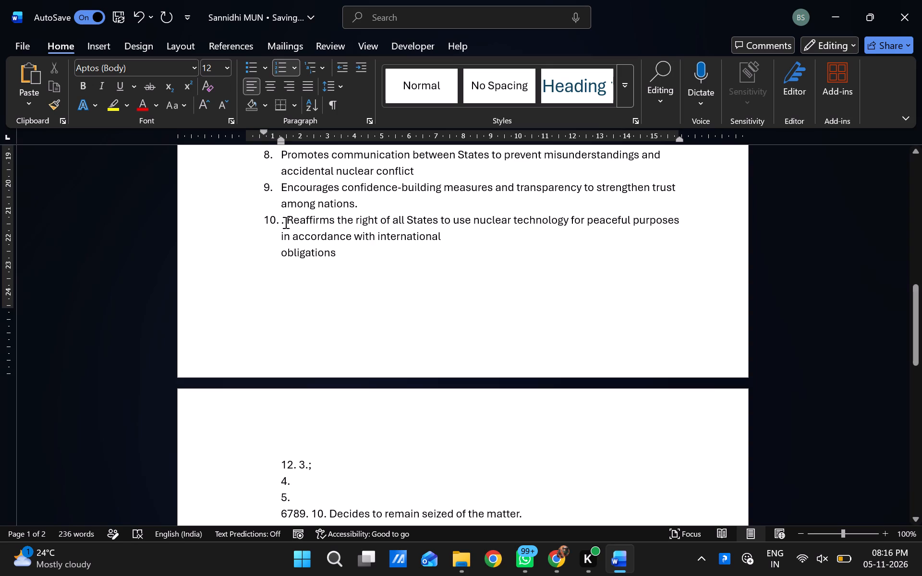
key("BackSpace")
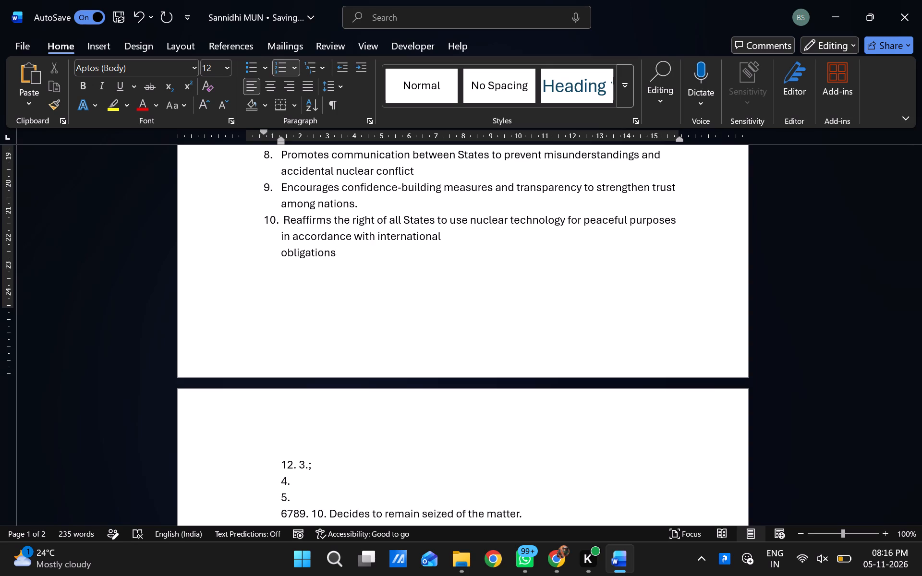
Delete the leftover numbers and the "Decides to remain seized of the matter." line on the second page.
scroll(285, 222, "down", 1)
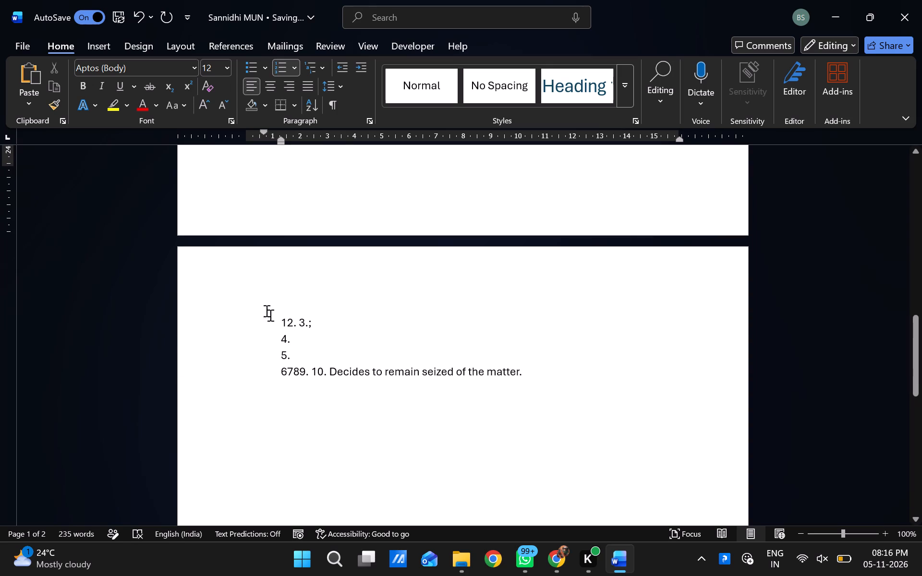
left_click_drag(280, 322, 557, 413)
key("BackSpace")
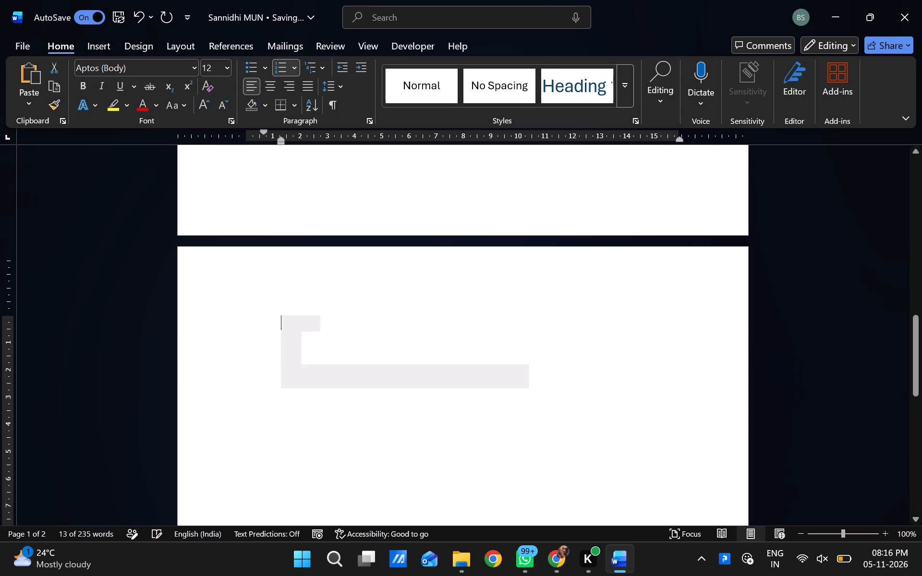
key("BackSpace")
Review the whole draft resolution, from the title block and preamble down to the operative clauses.
scroll(557, 413, "up", 1)
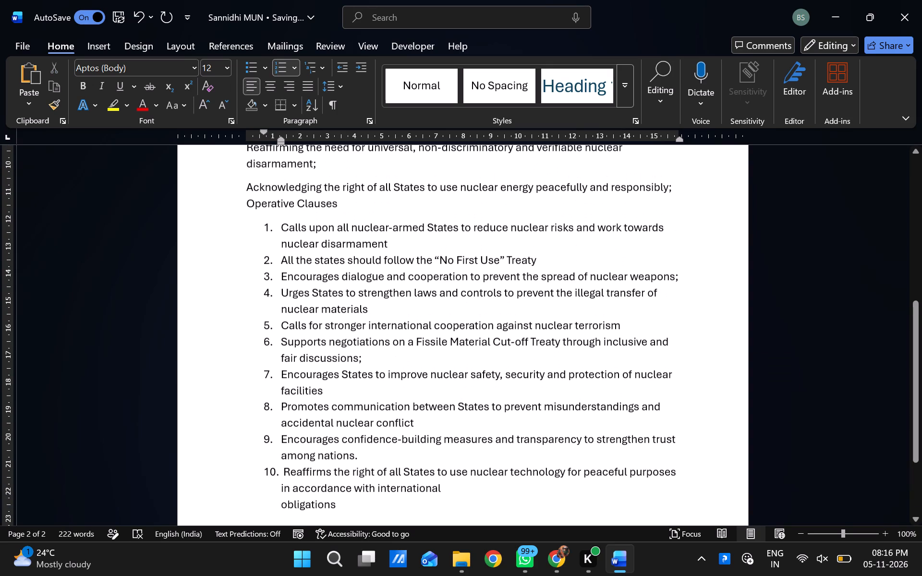
scroll(557, 413, "up", 3)
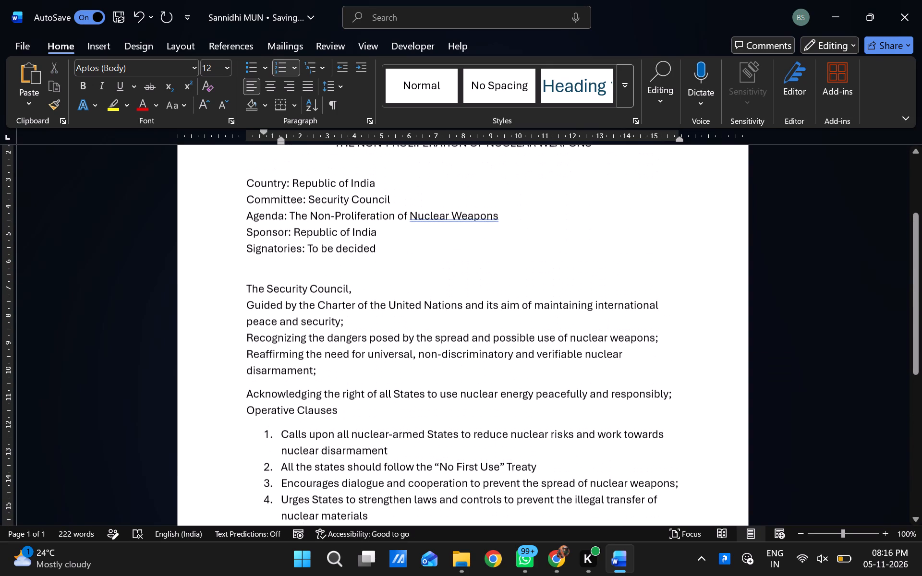
scroll(461, 339, "up", 1)
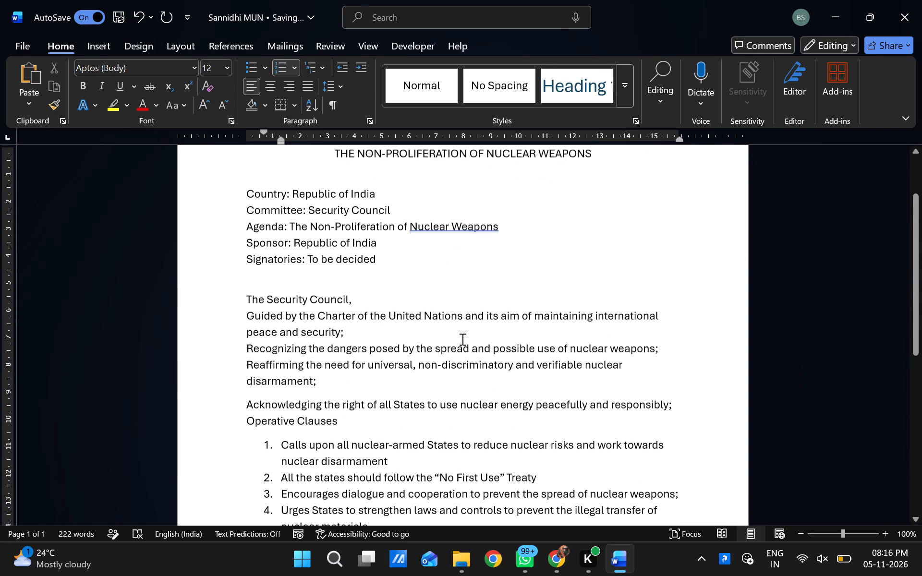
scroll(461, 339, "up", 1)
scroll(461, 339, "down", 1)
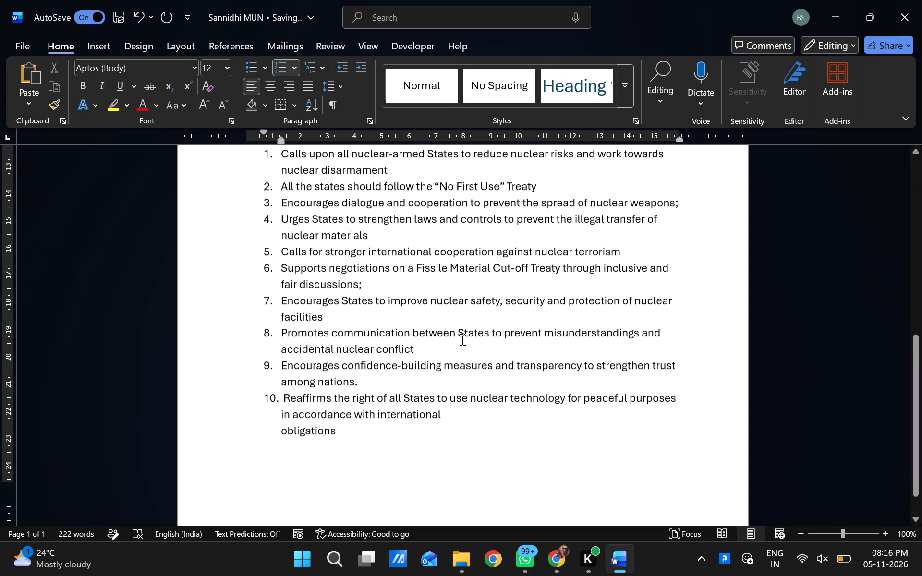
scroll(461, 339, "down", 1)
scroll(461, 339, "up", 1)
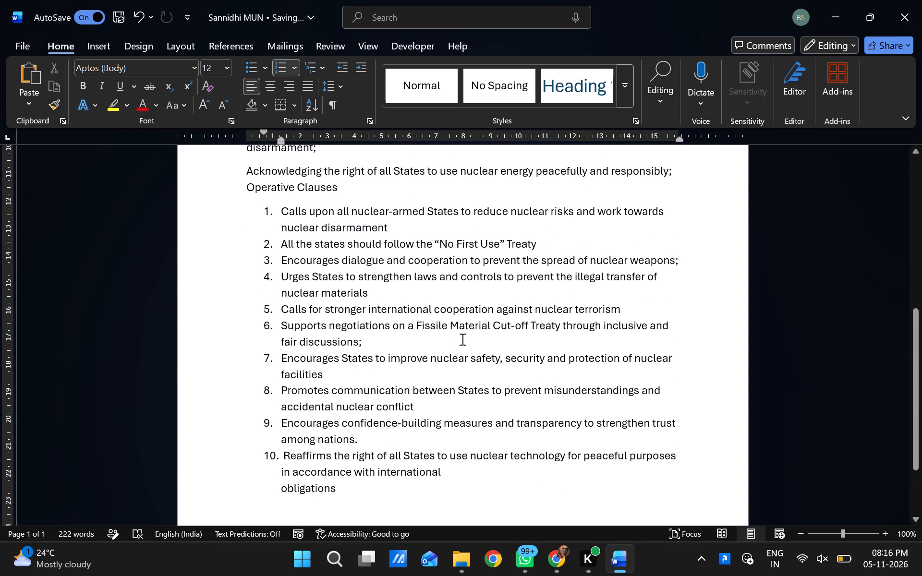
scroll(461, 339, "up", 1)
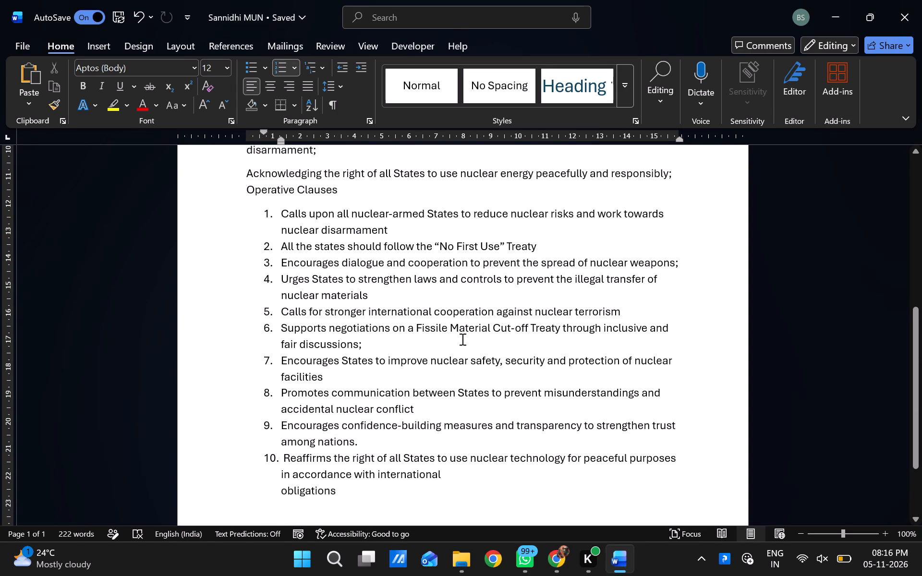
scroll(461, 339, "up", 1)
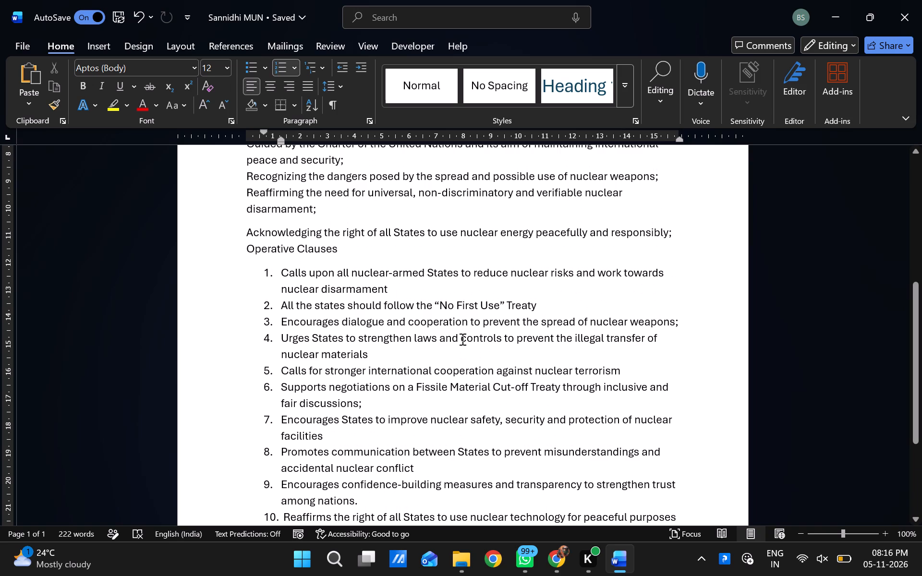
scroll(461, 339, "up", 1)
right_click(461, 339)
scroll(461, 339, "down", 1)
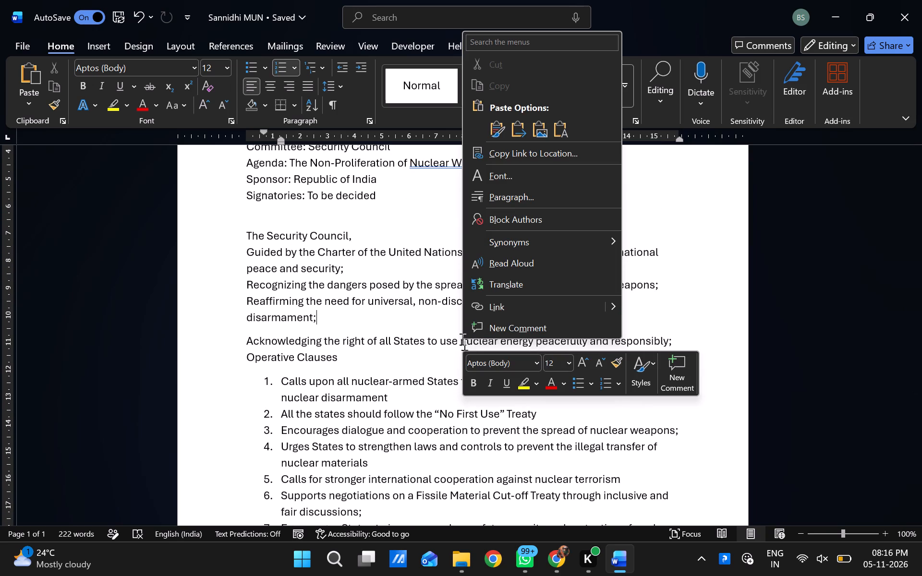
left_click(349, 322)
scroll(349, 322, "up", 1)
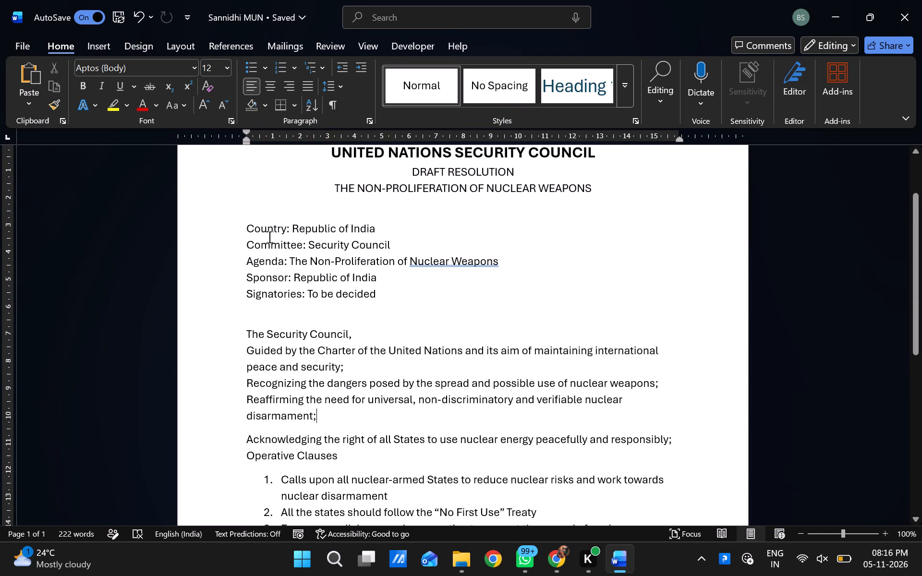
Save the document.
key("ctrl+s")
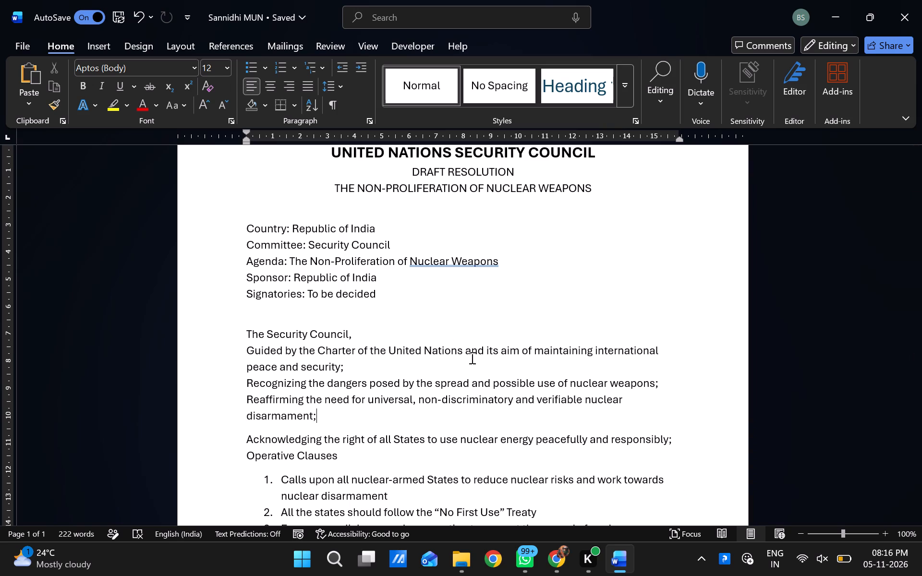
Replace the semicolon after "verifiable nuclear disarmament" in the preamble with a period.
key("BackSpace")
key("period")
Replace the word "States" in list item 1 with "country".
scroll(471, 358, "down", 2)
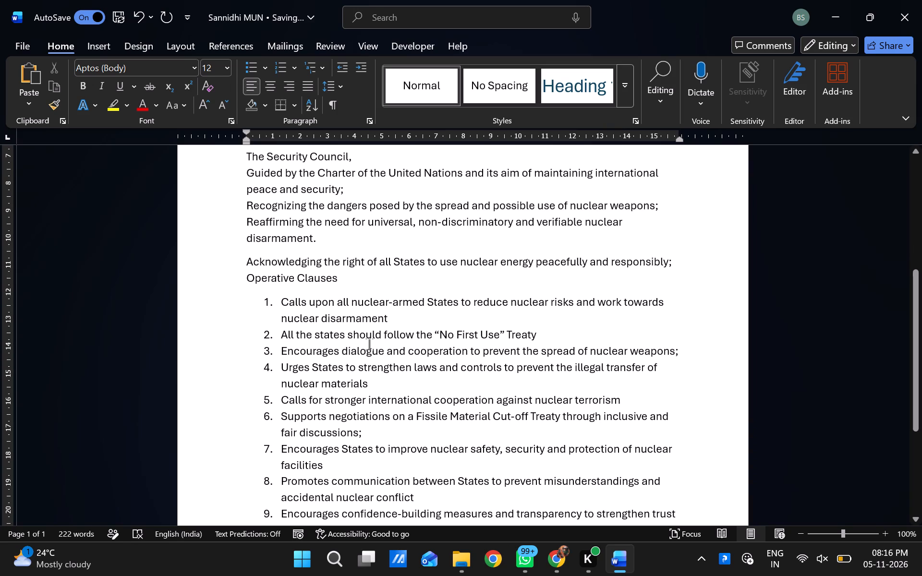
left_click(461, 301)
key("BackSpace")
key("BackSpace")
key("BackSpace")
key("BackSpace")
key("BackSpace")
key("BackSpace")
key("BackSpace")
key("shift+a")
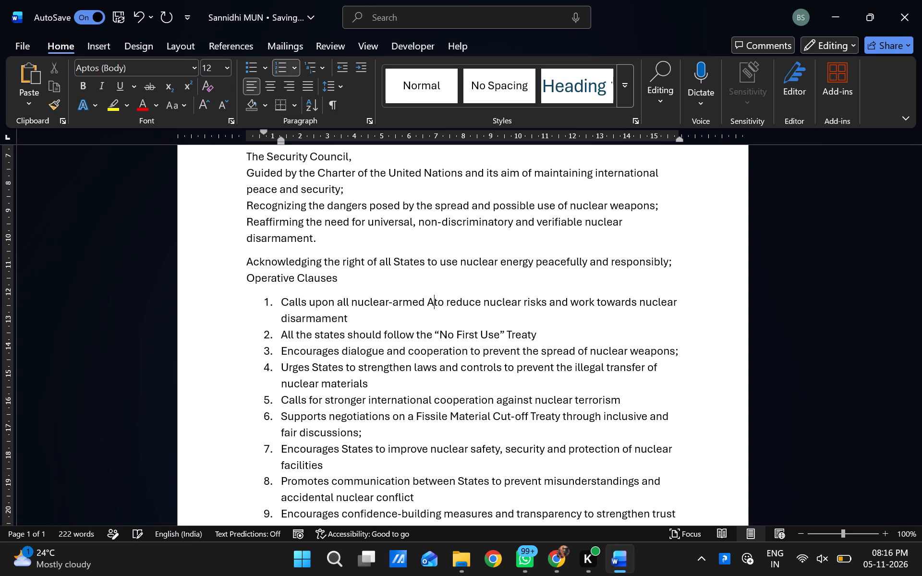
key("BackSpace")
type("country")
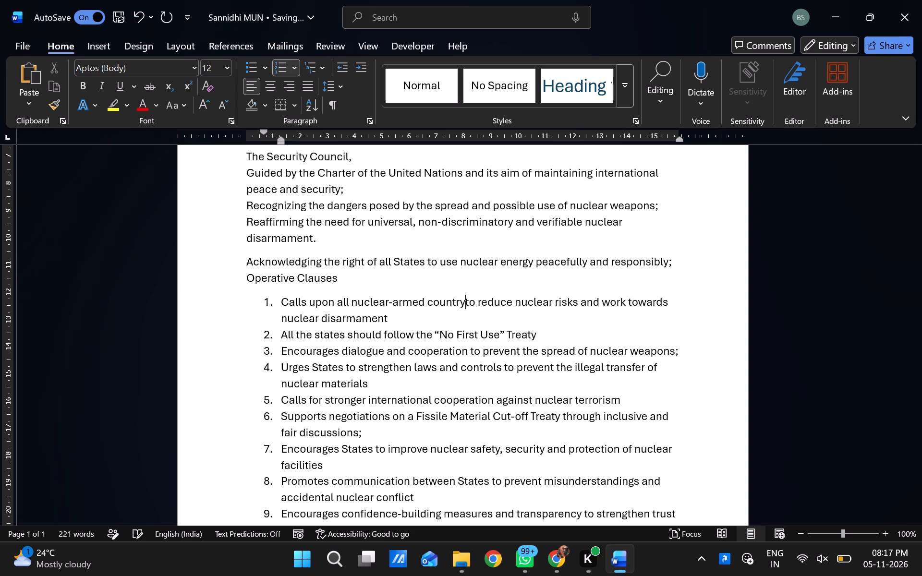
key("space")
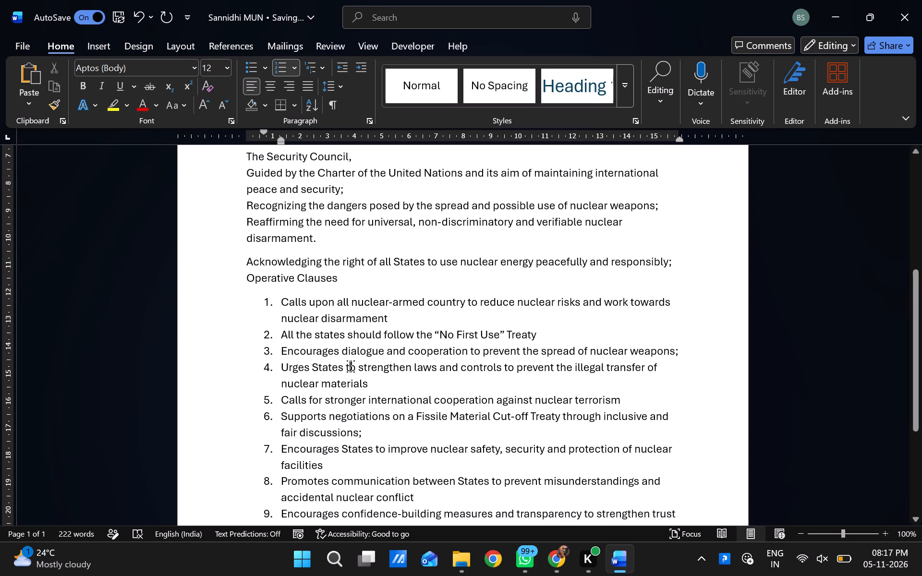
Replace the word "States" in list item 4 with "Countries", correcting its spelling with the suggested word.
left_click(348, 365)
key("BackSpace")
key("BackSpace")
key("BackSpace")
key("BackSpace")
key("BackSpace")
key("BackSpace")
key("BackSpace")
key("BackSpace")
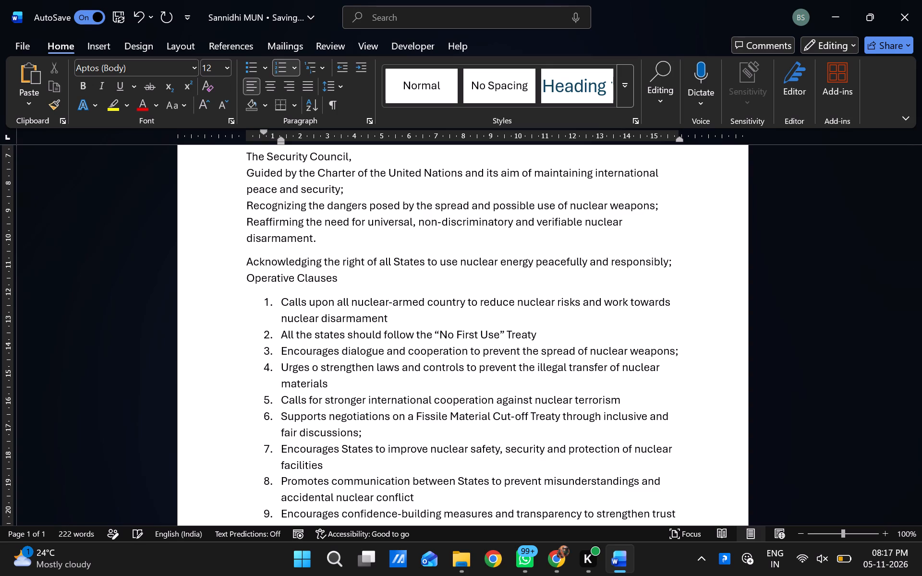
type("Coountrues")
key("space")
key("BackSpace")
key("BackSpace")
key("BackSpace")
key("BackSpace")
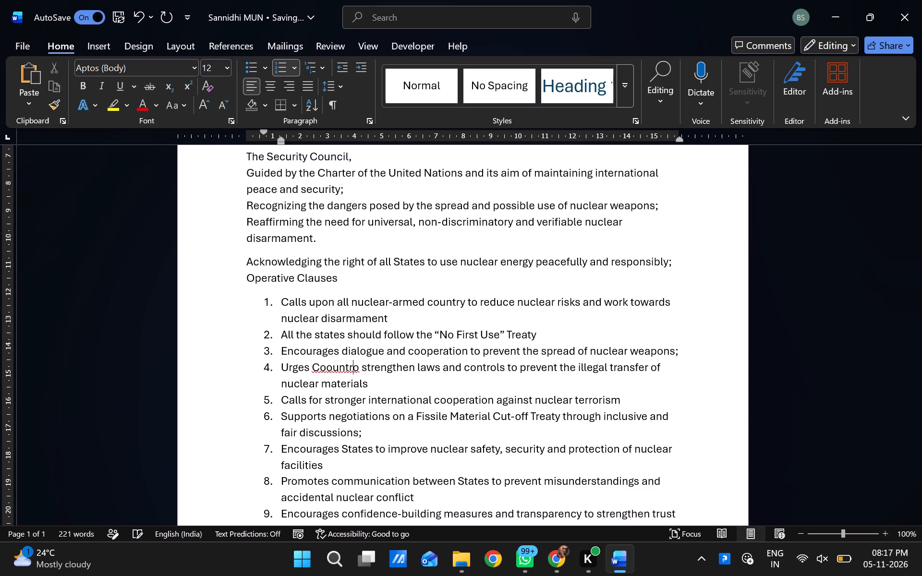
type("ies")
key("space")
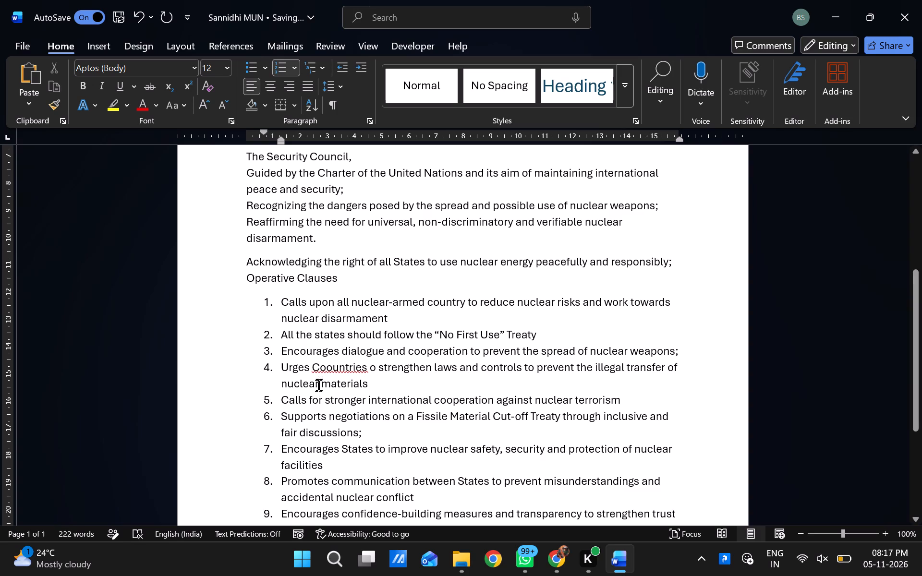
right_click(333, 370)
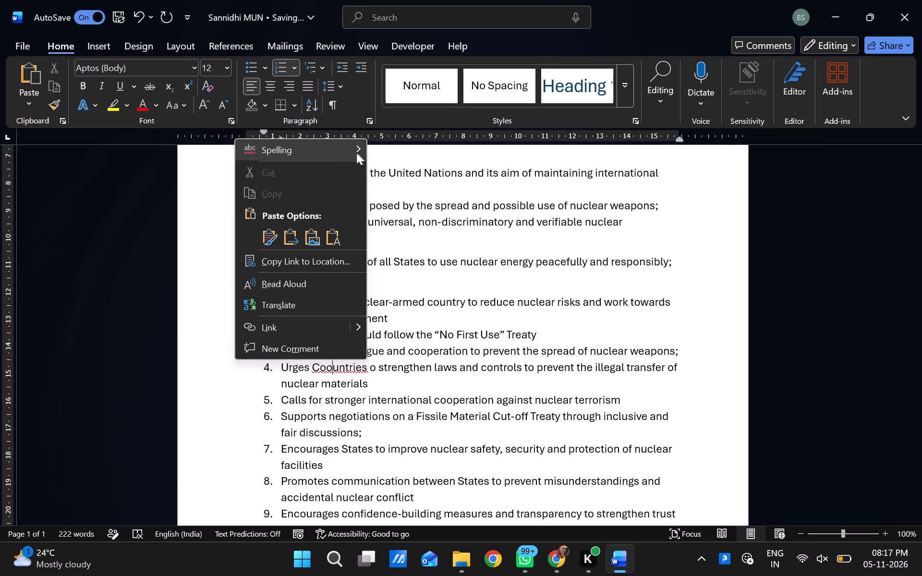
left_click(396, 151)
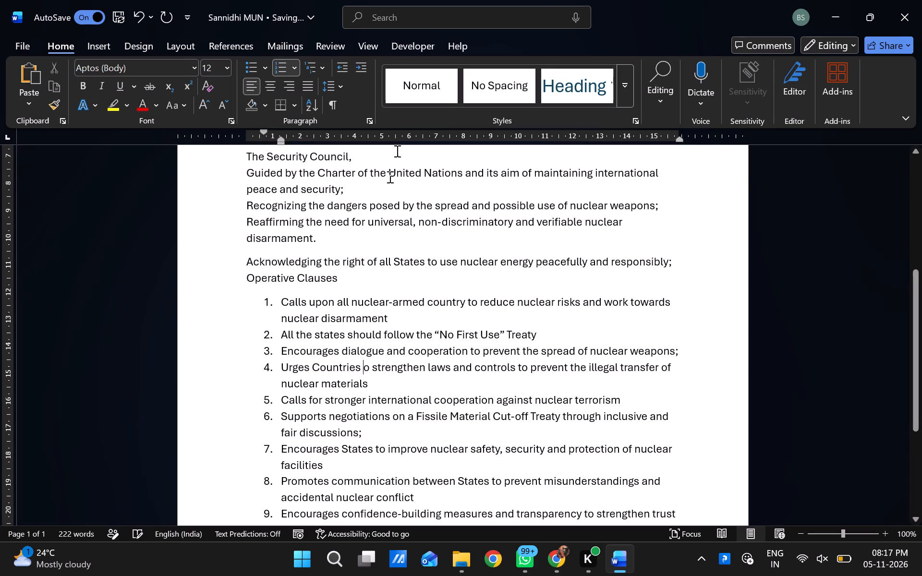
Delete the stray "o" and its space before "strengthen" in list item 4.
scroll(364, 239, "down", 1)
key("Delete")
key("Delete")
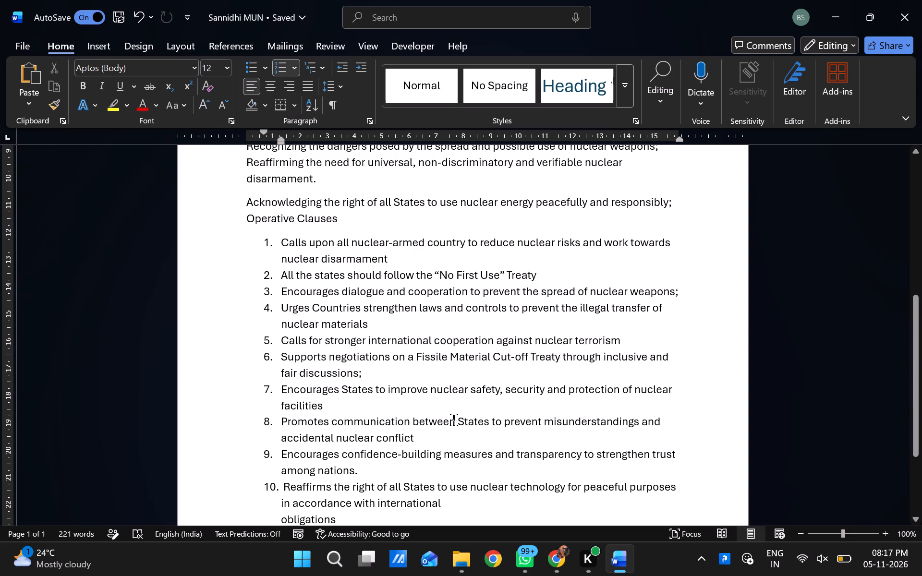
Replace the word "States" in list item 8 with "Countries".
left_click(489, 424)
key("BackSpace")
key("BackSpace")
key("BackSpace")
key("BackSpace")
key("BackSpace")
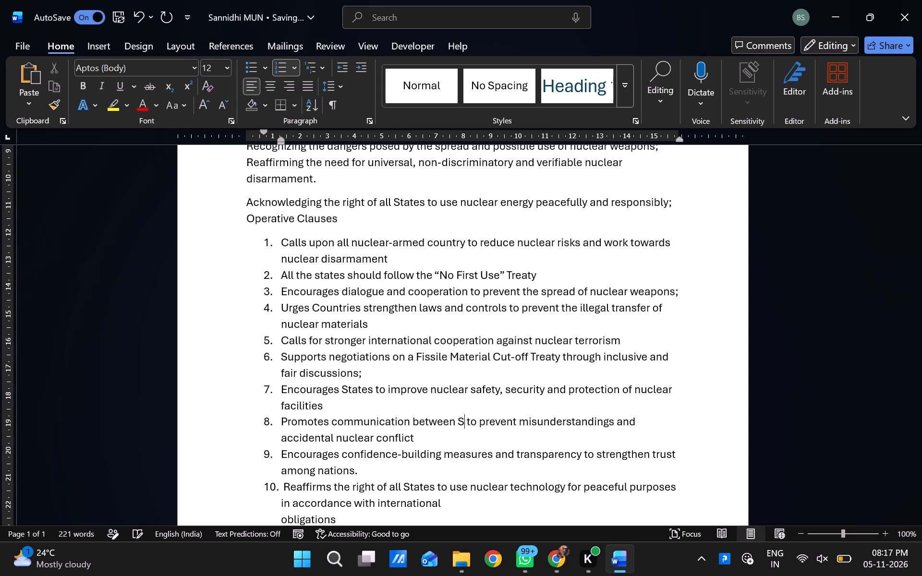
key("BackSpace")
type("Countries")
scroll(489, 424, "down", 1)
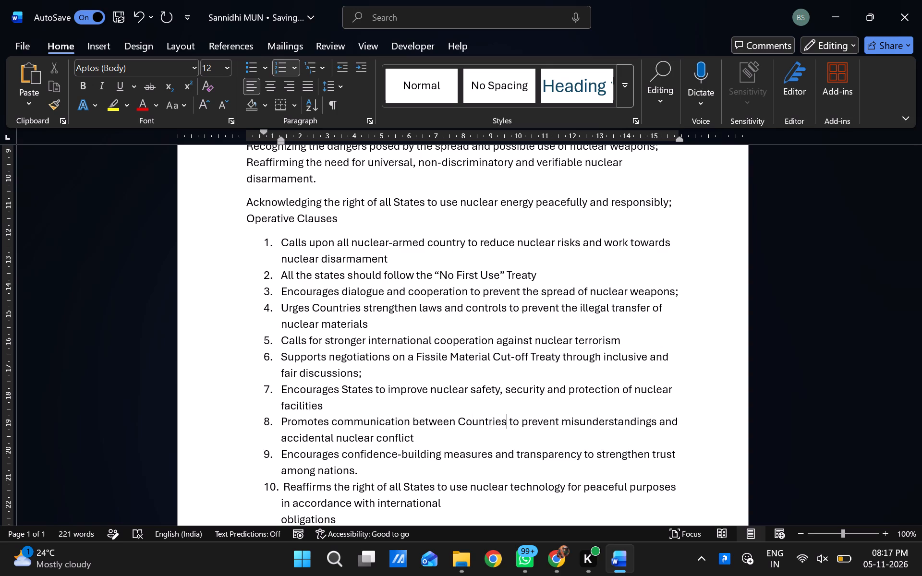
Join the stray line "obligations" in list item 10 to the preceding line, separated by a space.
scroll(489, 424, "down", 1)
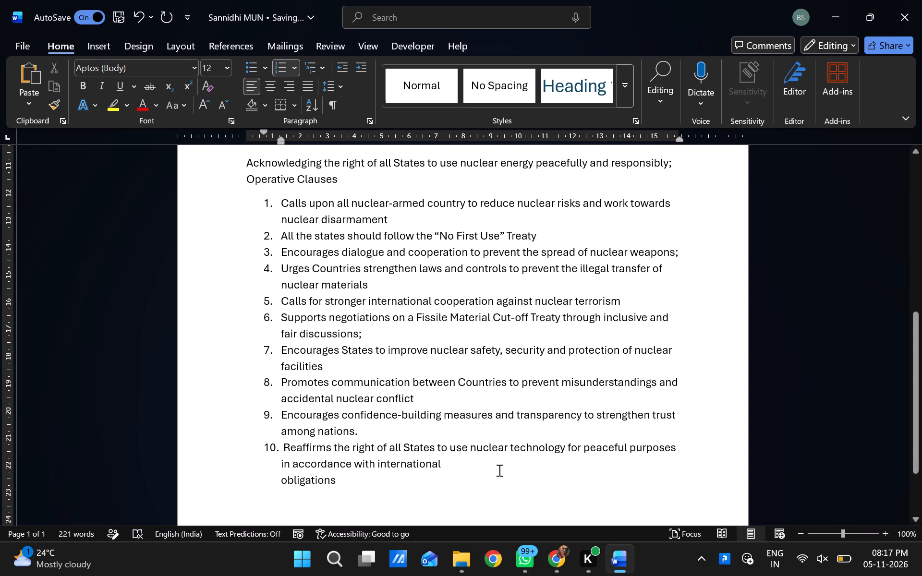
left_click(282, 477)
key("BackSpace")
key("space")
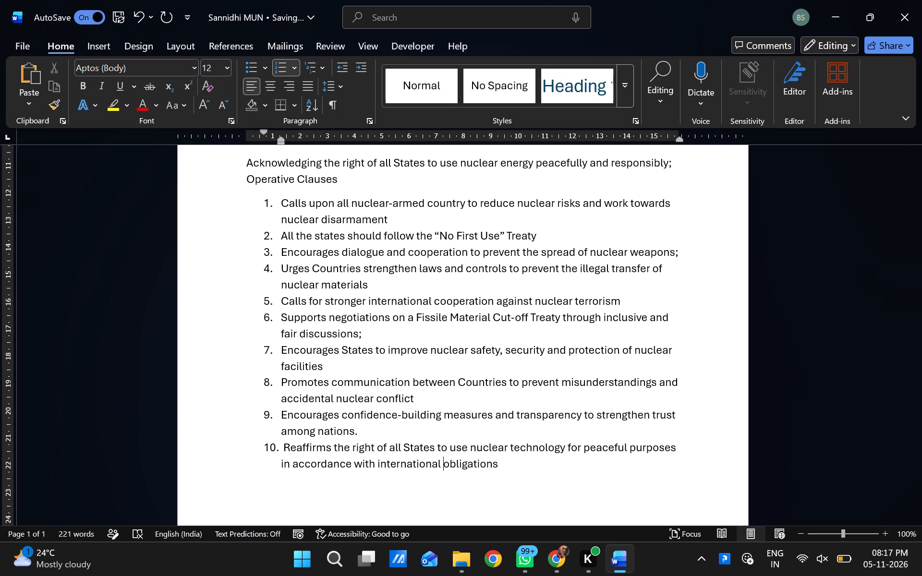
Bold the "Country:" label in the resolution's header details.
scroll(282, 477, "up", 1)
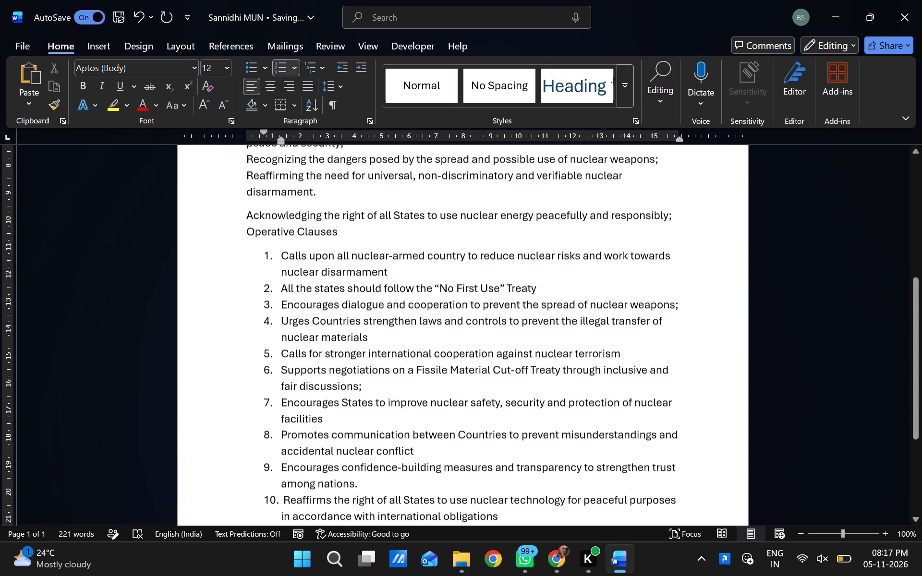
scroll(282, 477, "up", 2)
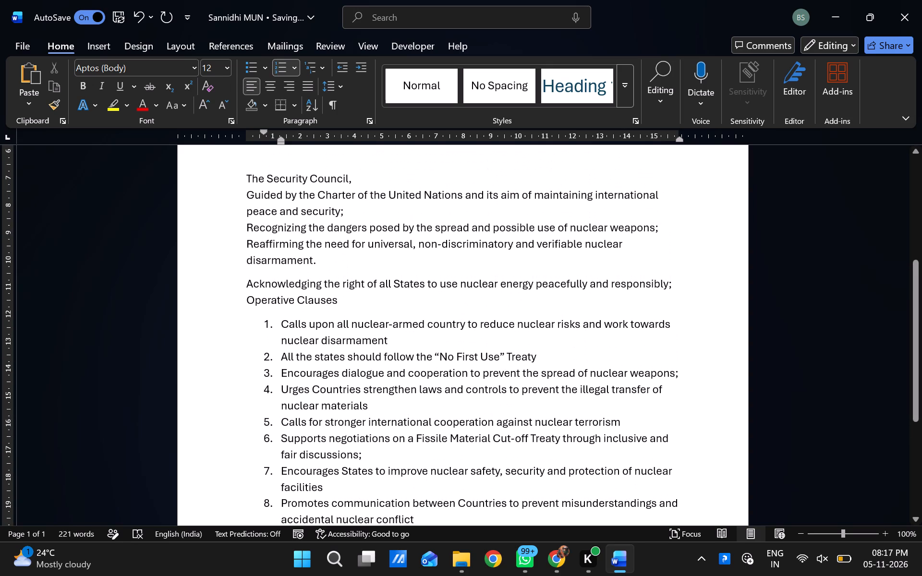
scroll(282, 477, "up", 1)
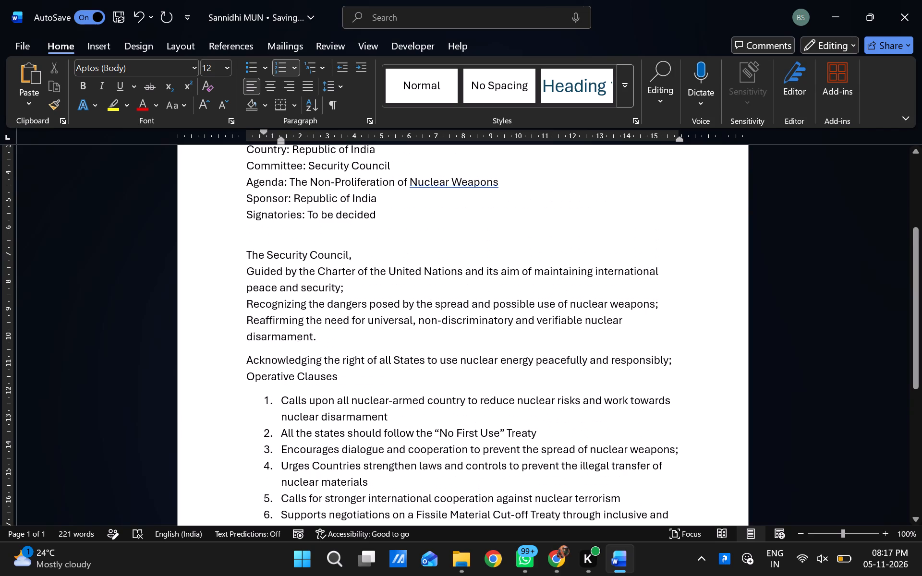
scroll(282, 477, "up", 2)
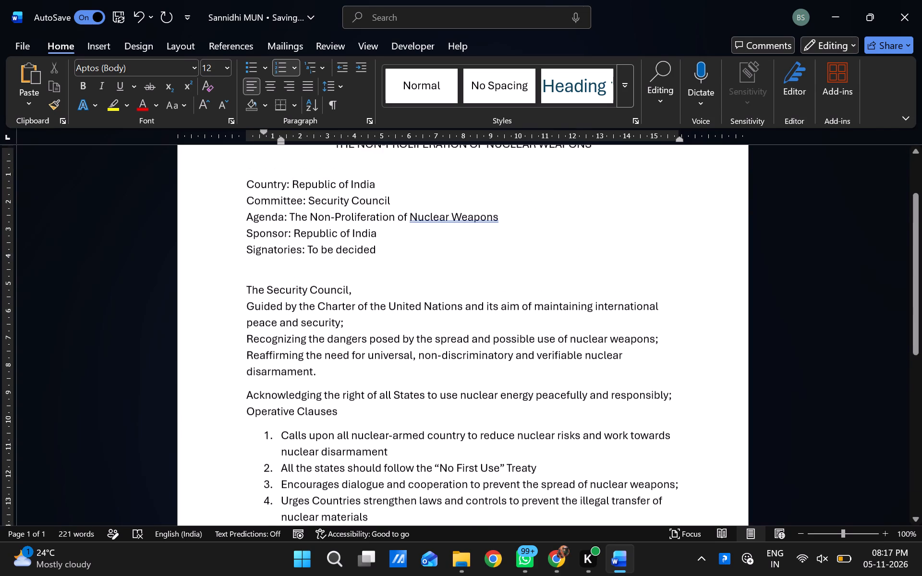
scroll(282, 477, "up", 1)
left_click_drag(246, 249, 268, 252)
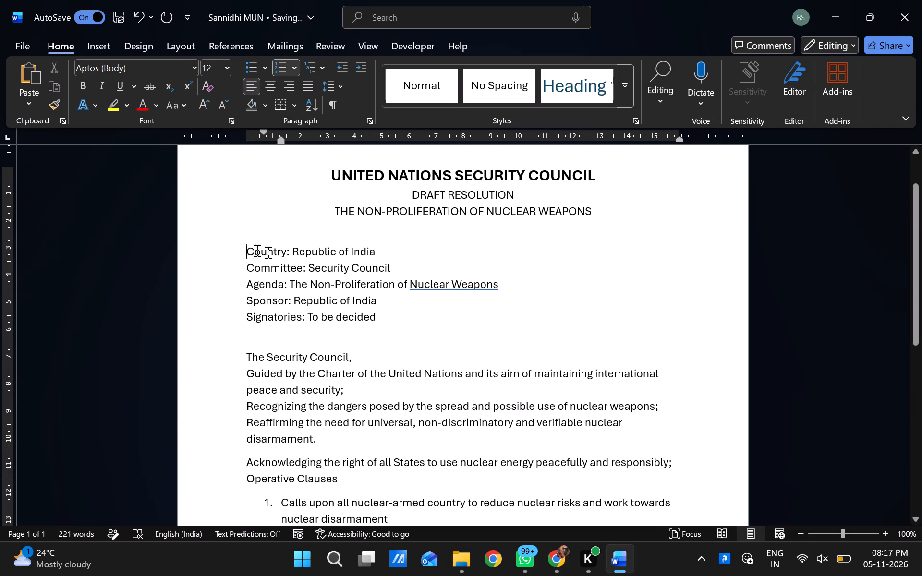
left_click_drag(268, 252, 289, 252)
key("ctrl+b")
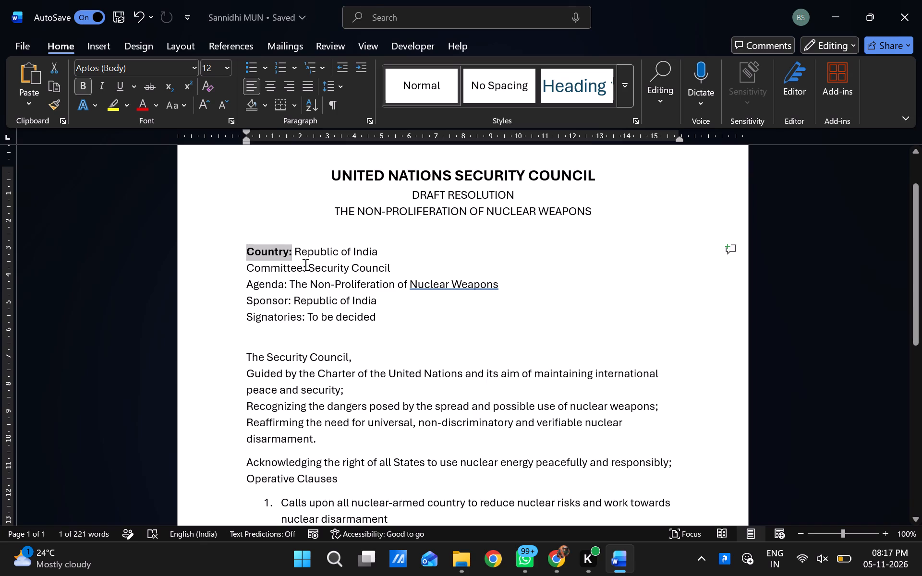
Replace the word "states" in list item 2 with lowercase "countries".
scroll(304, 264, "down", 1)
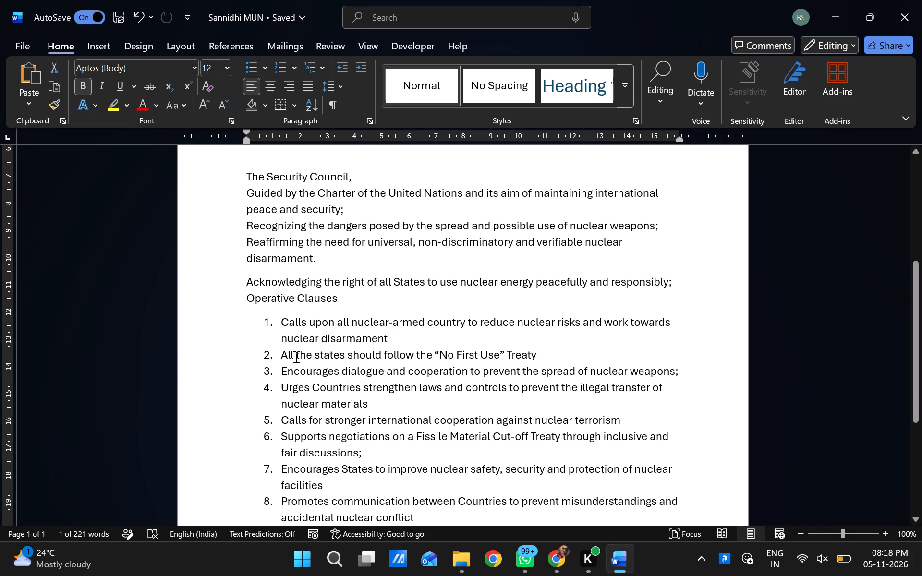
left_click(343, 355)
key("BackSpace")
key("BackSpace")
key("BackSpace")
key("BackSpace")
key("BackSpace")
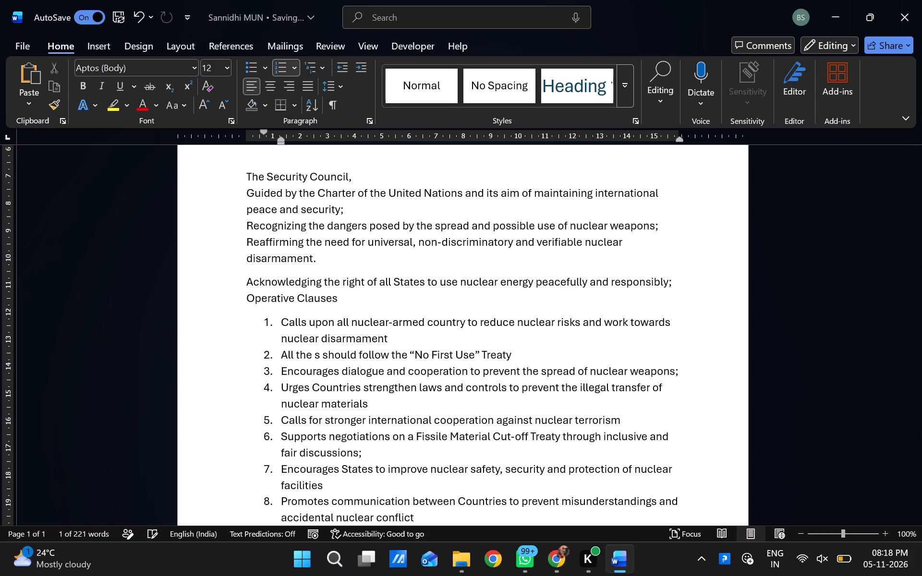
key("BackSpace")
type("Coiun")
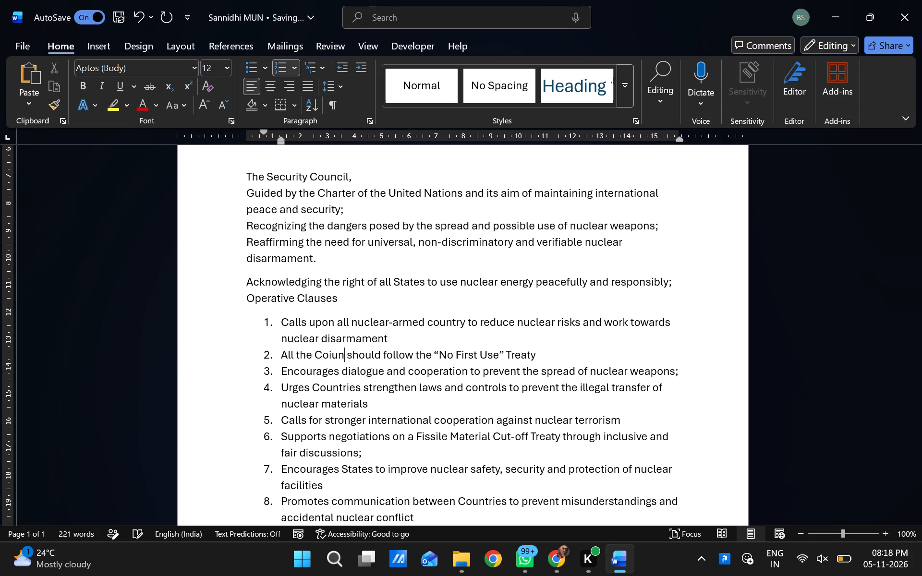
key("BackSpace")
key("BackSpace")
key("BackSpace")
type("untries")
key("Left")
key("Left")
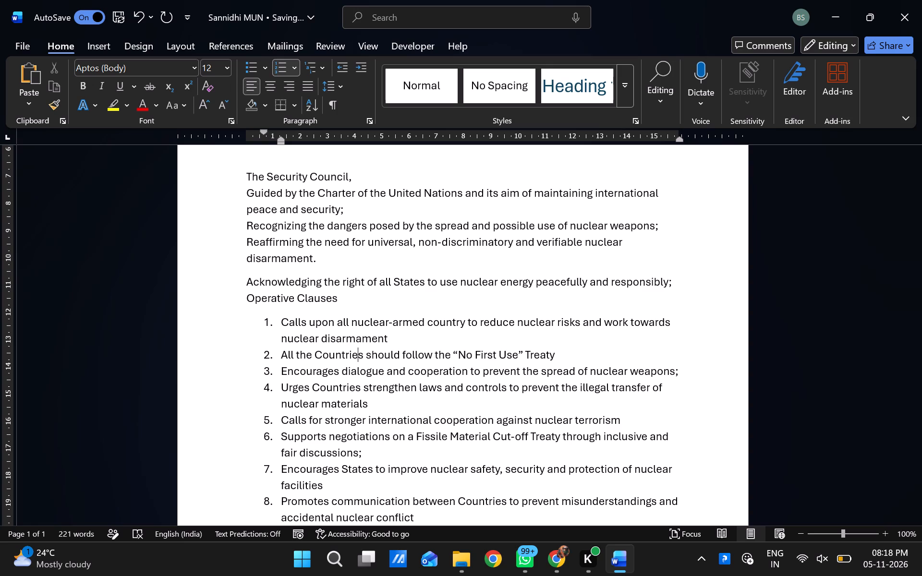
key("Left")
key("Left")
key("Left")
key("Left")
key("Left")
key("Left")
key("BackSpace")
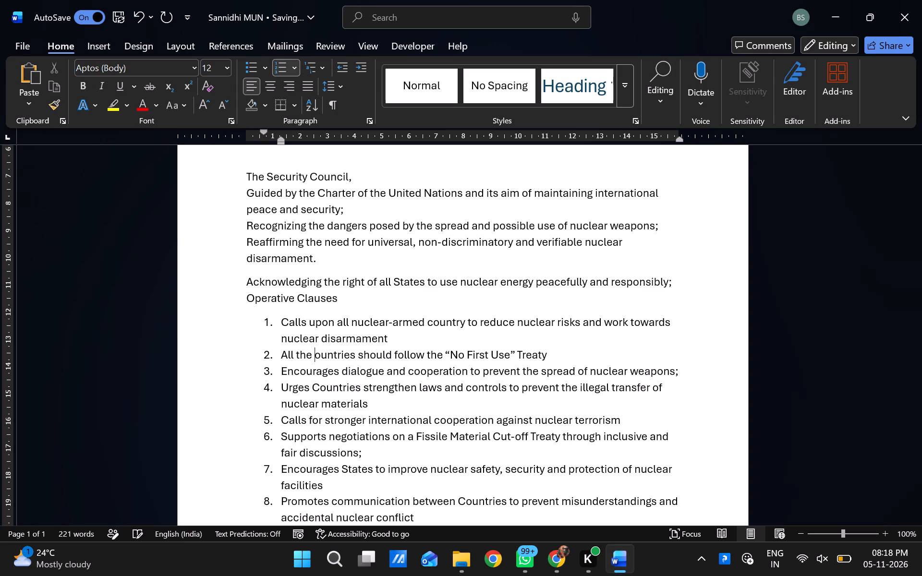
key("c")
Bold the "Committee:" label in the resolution's header details.
scroll(343, 355, "up", 1)
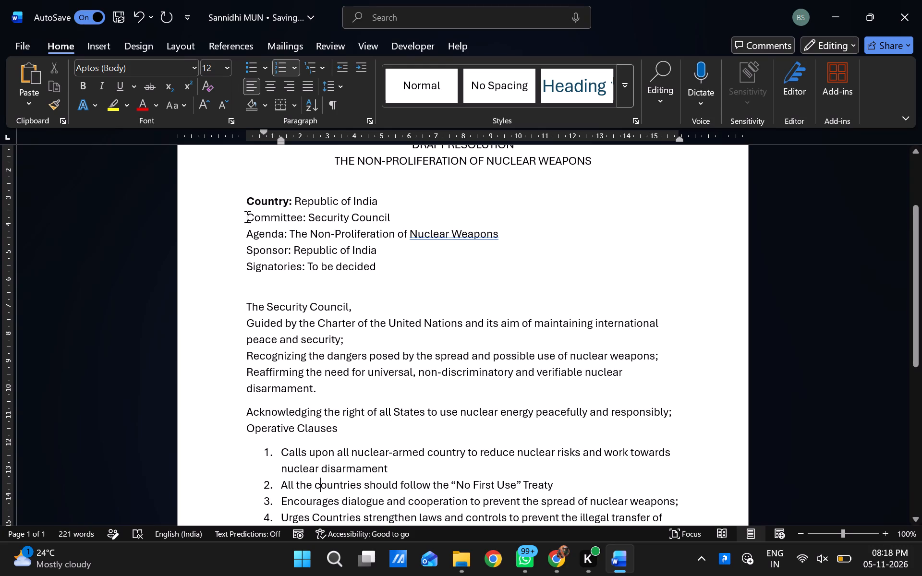
left_click_drag(246, 216, 303, 216)
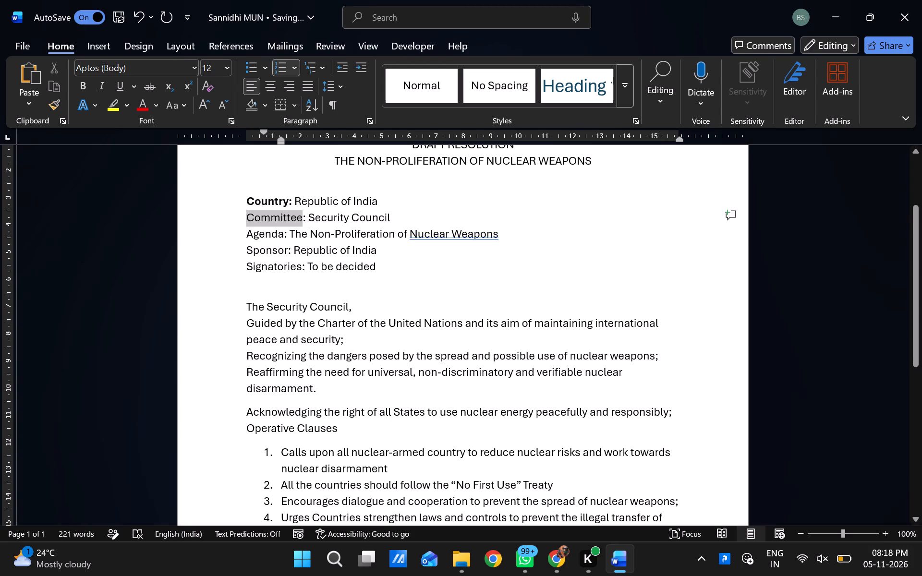
left_click_drag(303, 216, 304, 214)
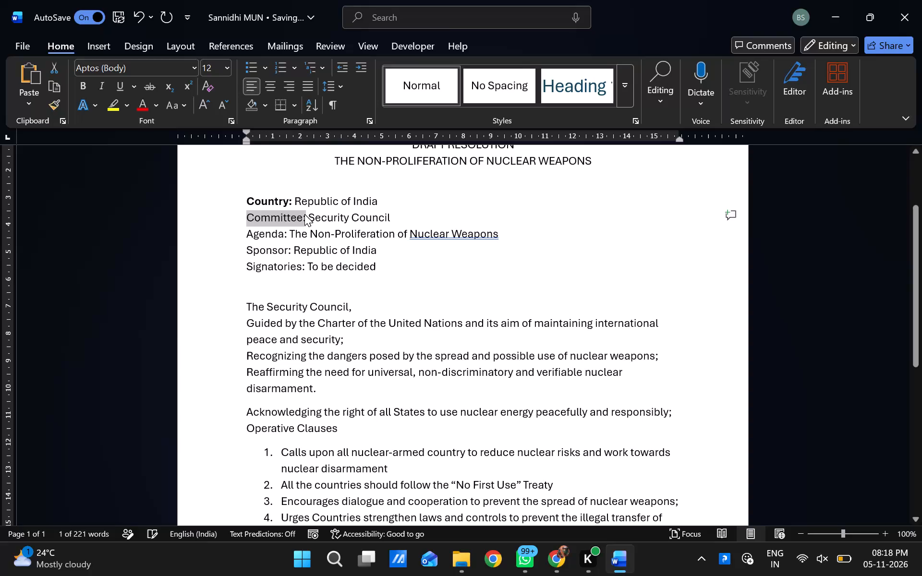
key("ctrl+b")
Add a full stop at the end of list items 2 and 1.
scroll(397, 323, "down", 1)
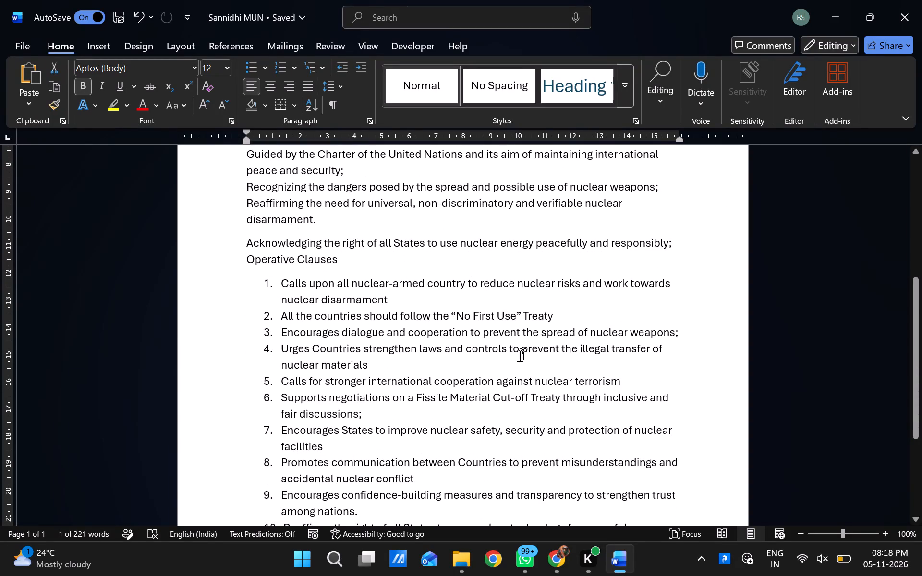
left_click(563, 324)
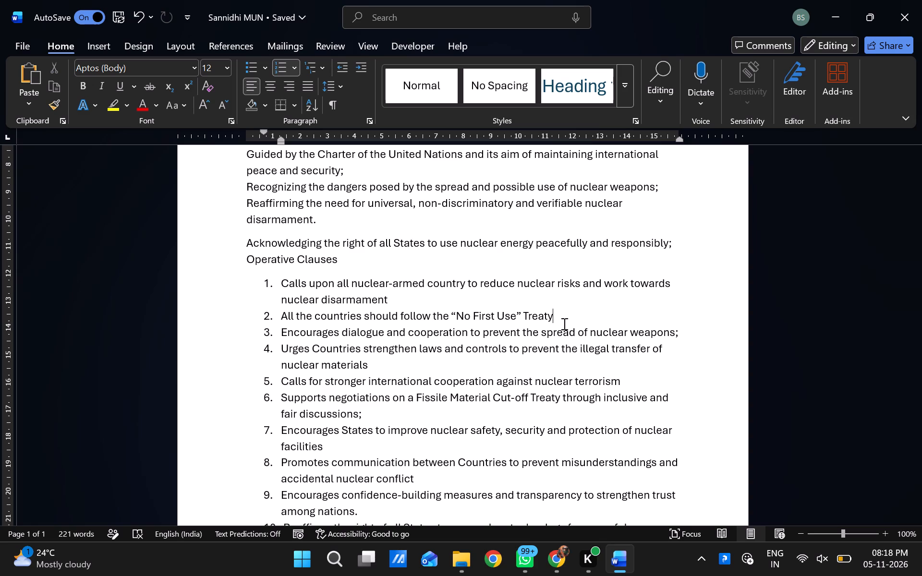
key("period")
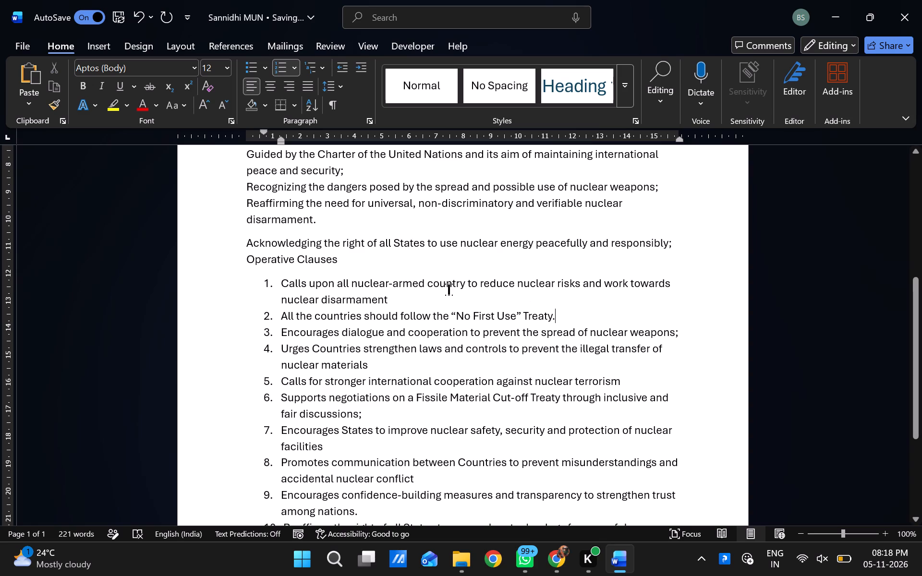
left_click(414, 307)
key("period")
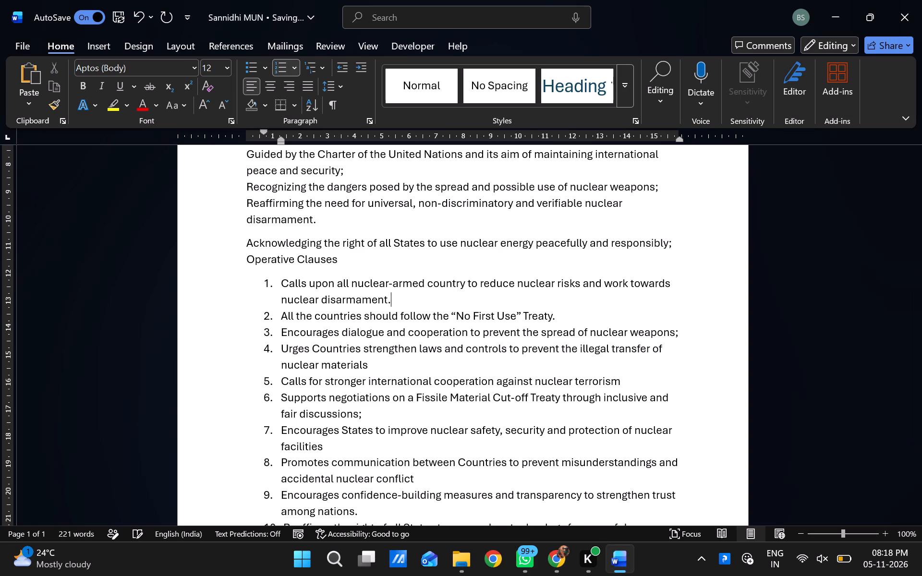
Bold the "Agenda:", "Sponsor:" and "Signatories:" labels in the header details.
scroll(414, 307, "up", 1)
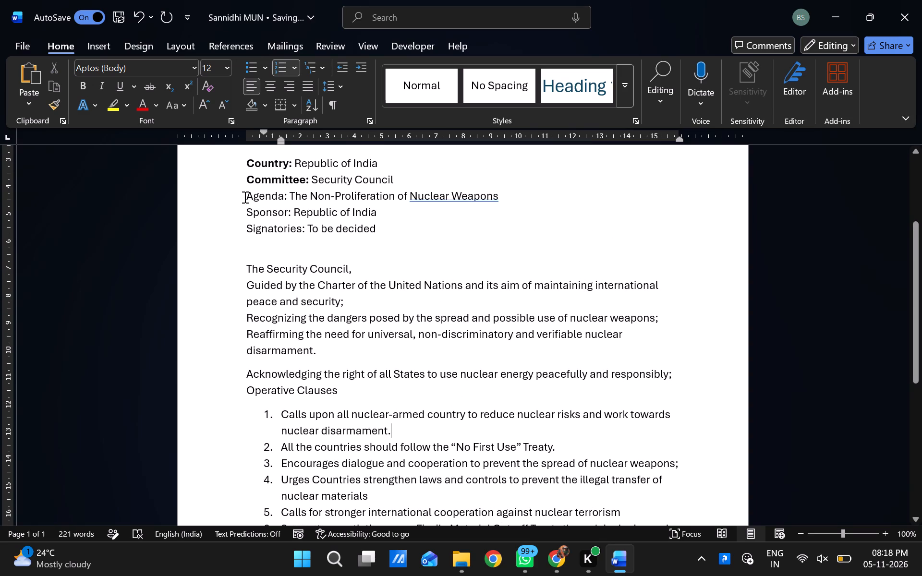
left_click_drag(244, 196, 287, 200)
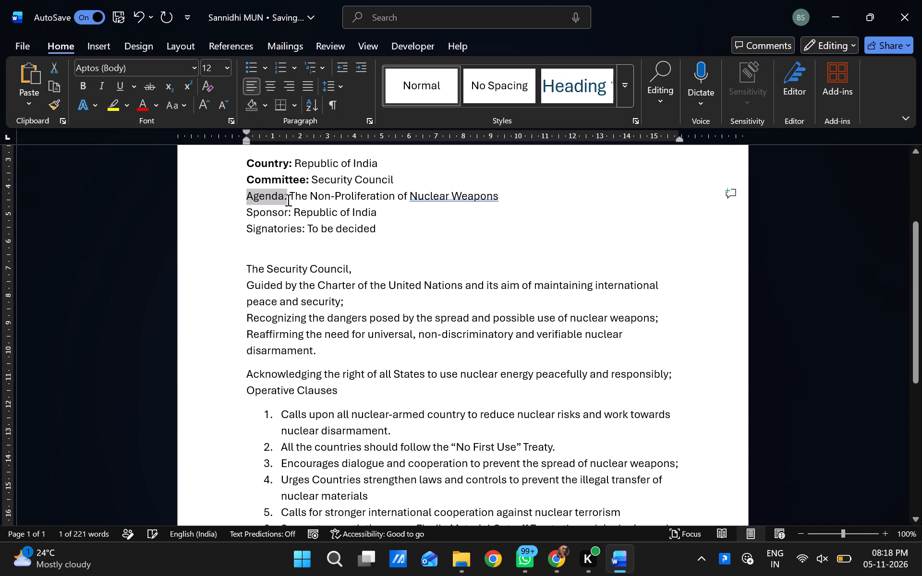
key("ctrl+b")
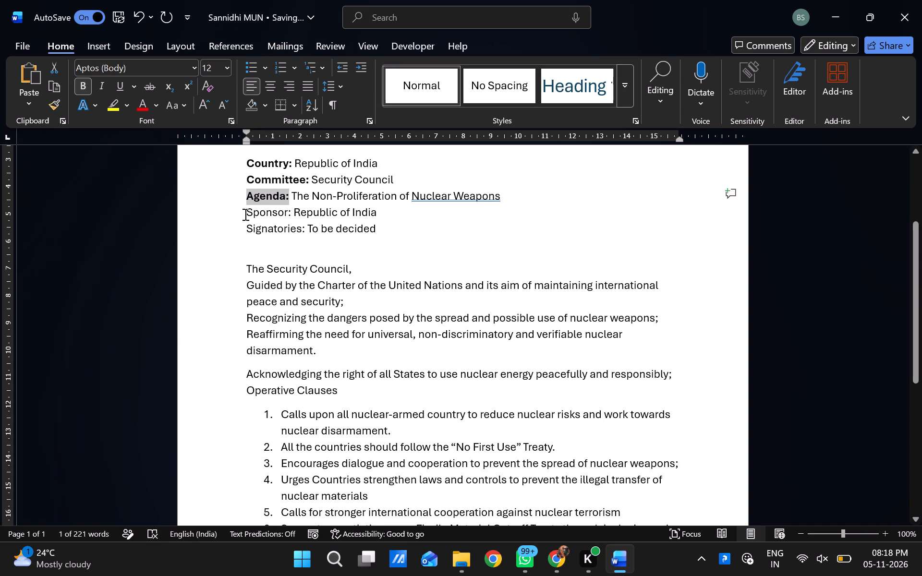
left_click_drag(244, 214, 291, 219)
key("ctrl+c")
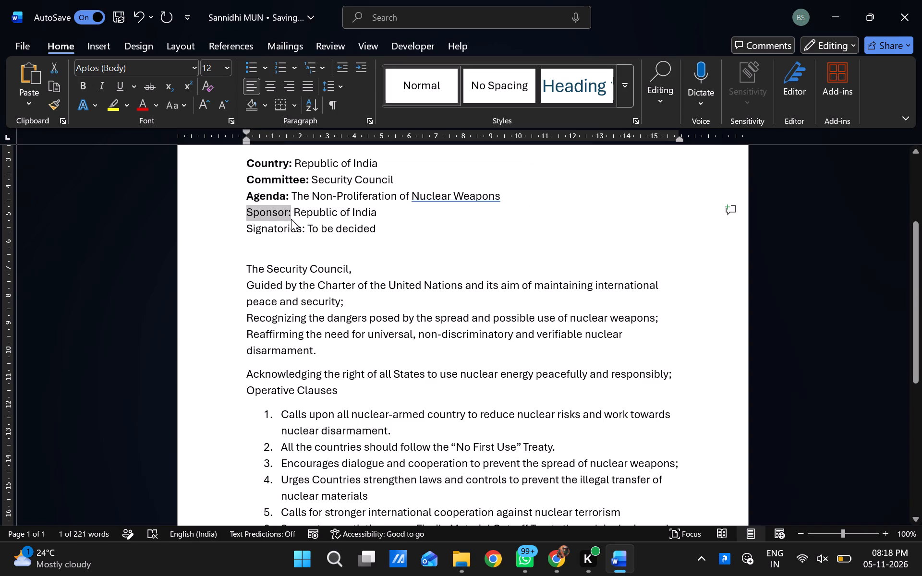
key("ctrl+b")
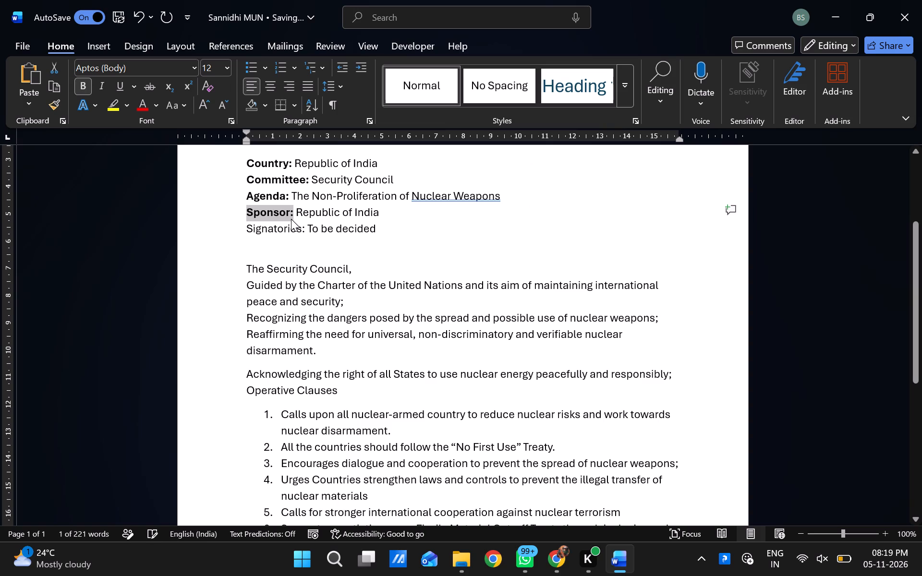
left_click_drag(244, 228, 295, 229)
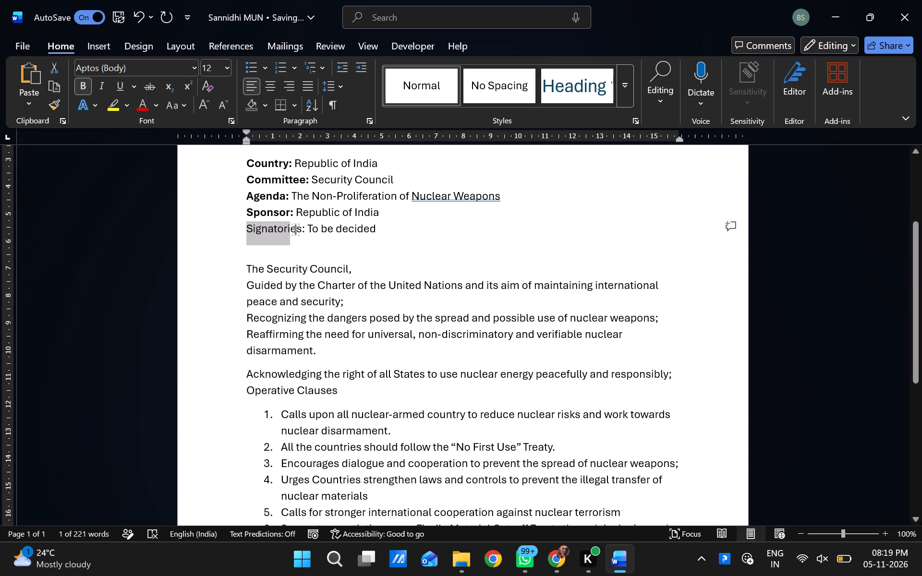
left_click_drag(295, 229, 309, 228)
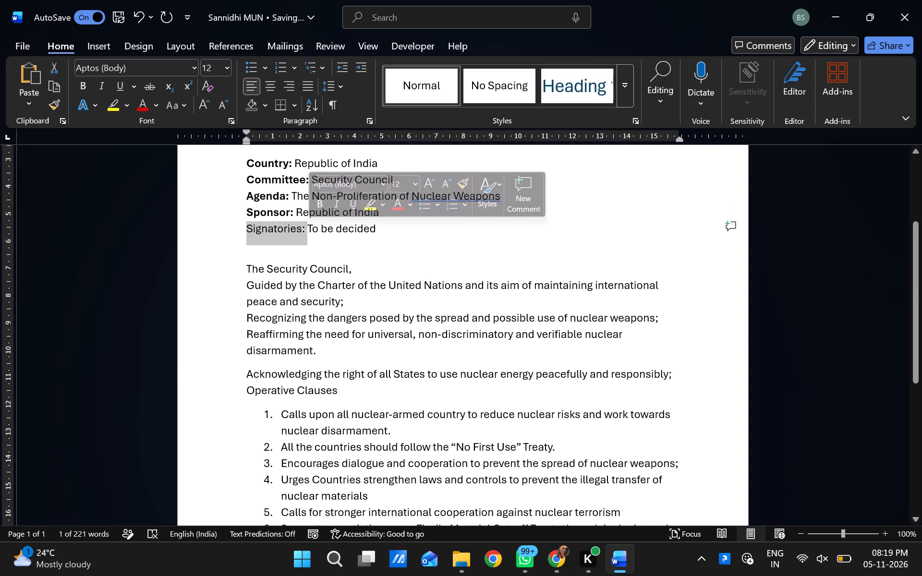
key("ctrl+b")
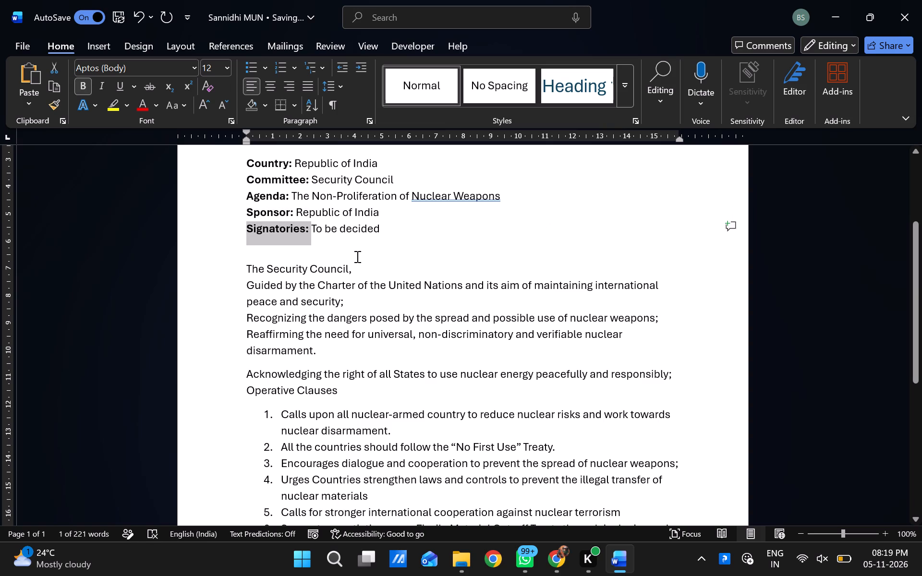
left_click(383, 252)
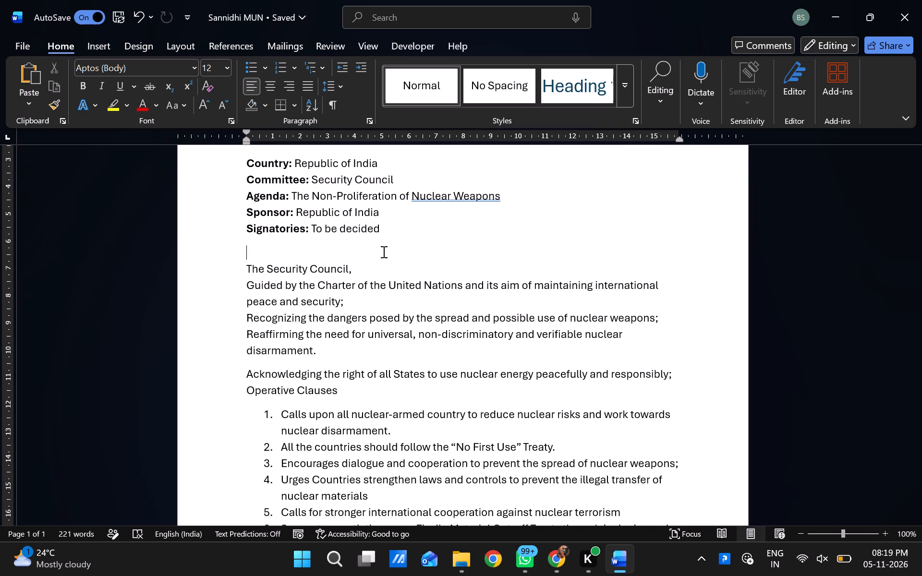
Replace the closing semicolons of the "Guided by" and "Recognizing" preamble clauses with full stops.
left_click(354, 296)
key("BackSpace")
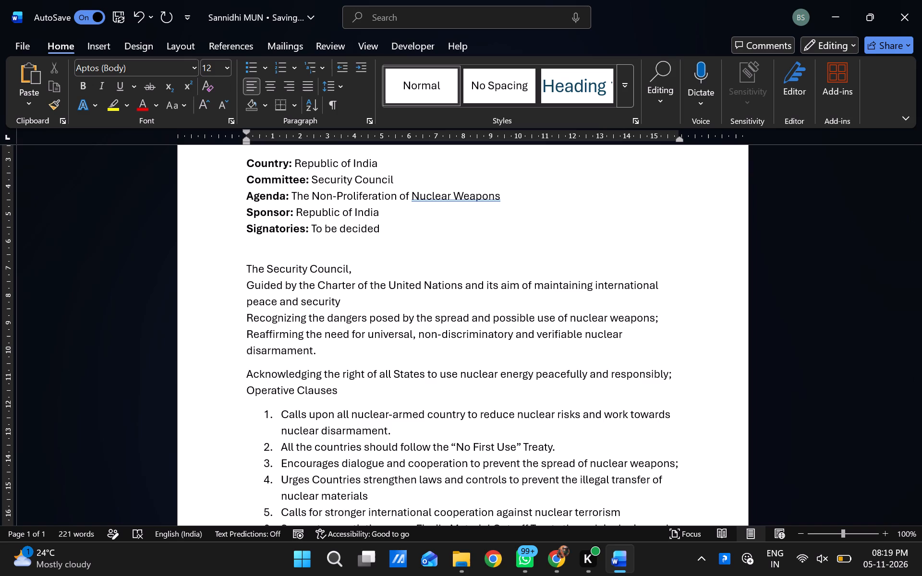
key("period")
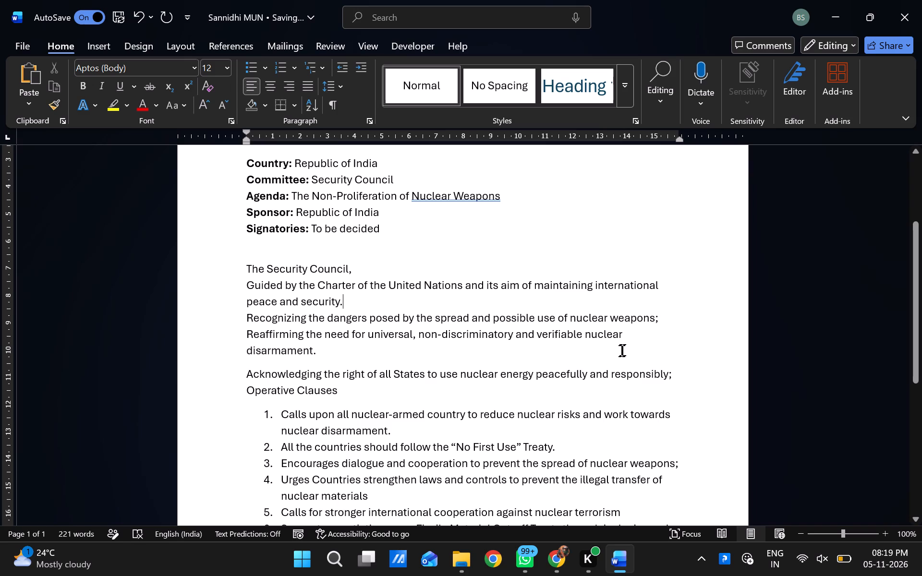
left_click(667, 318)
key("BackSpace")
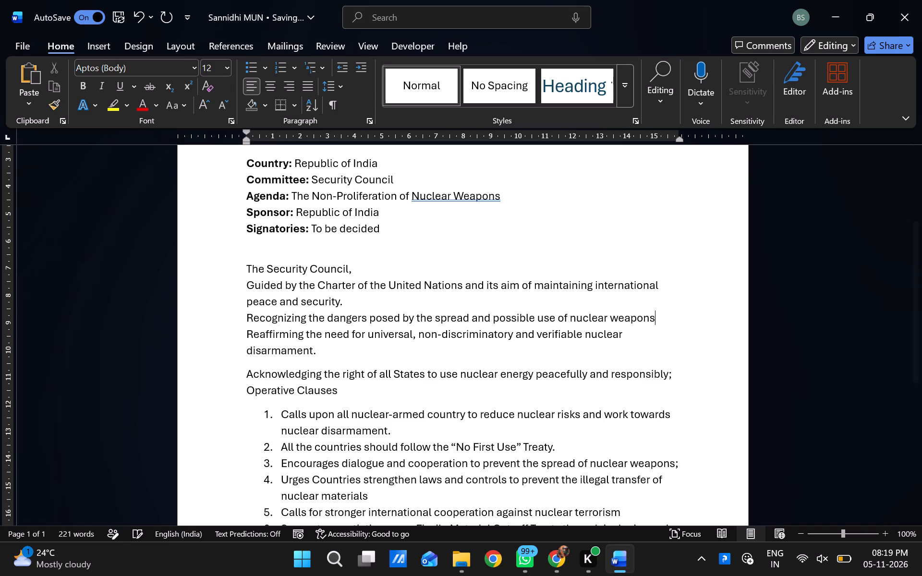
key("period")
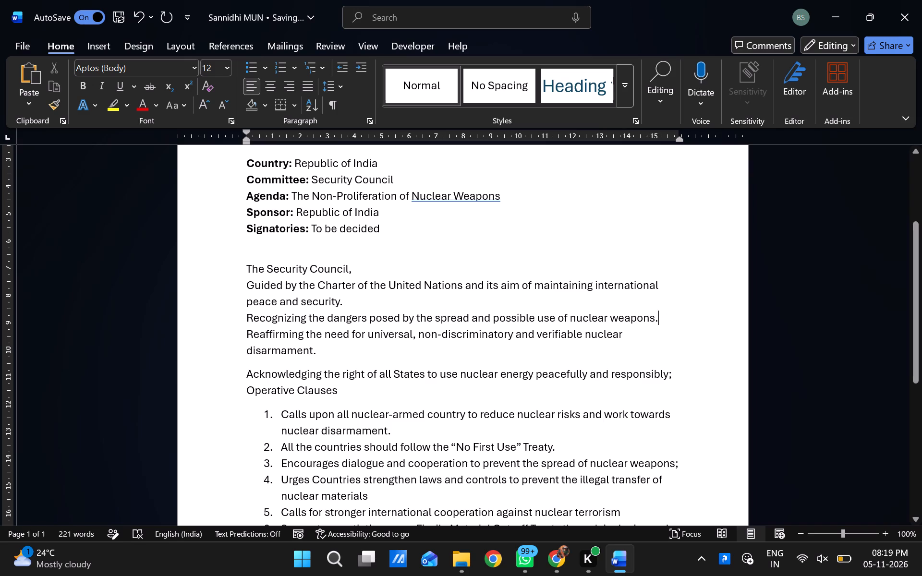
Join the "Recognizing" clause onto the end of the "Guided by" paragraph, separated by a space.
left_click(250, 316)
key("Left")
key("BackSpace")
key("space")
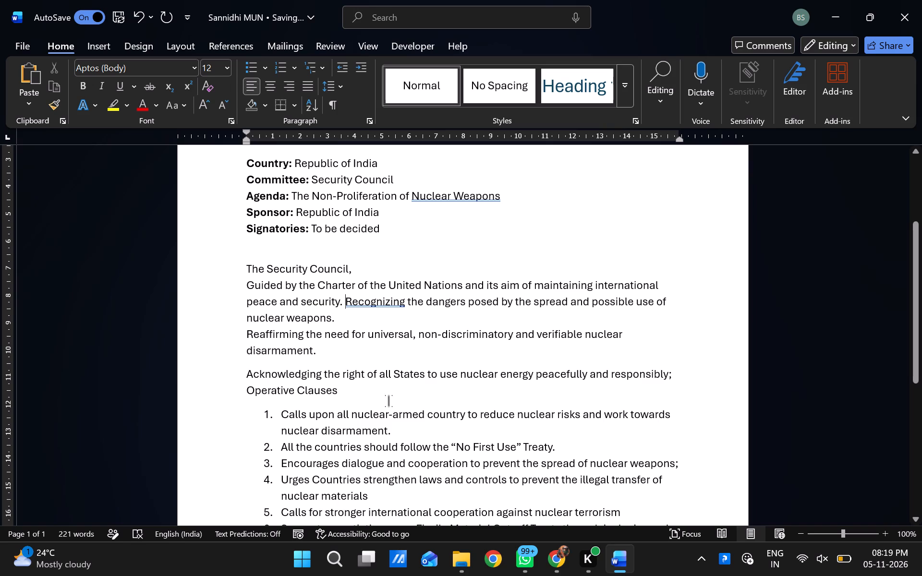
Underline the subtitle "THE NON-PROLIFERATION OF NUCLEAR WEAPONS" below the draft resolution heading.
scroll(387, 400, "down", 3)
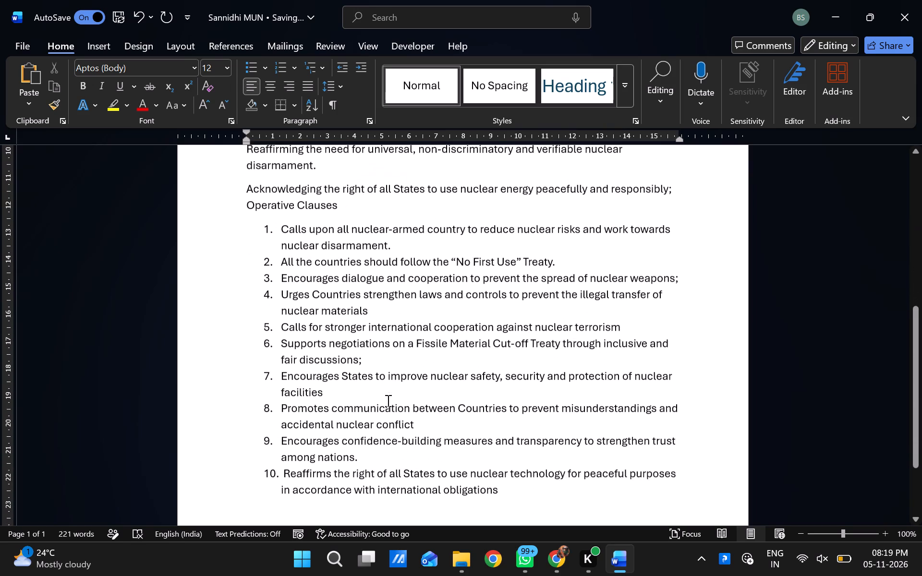
scroll(387, 400, "down", 4)
scroll(387, 400, "up", 5)
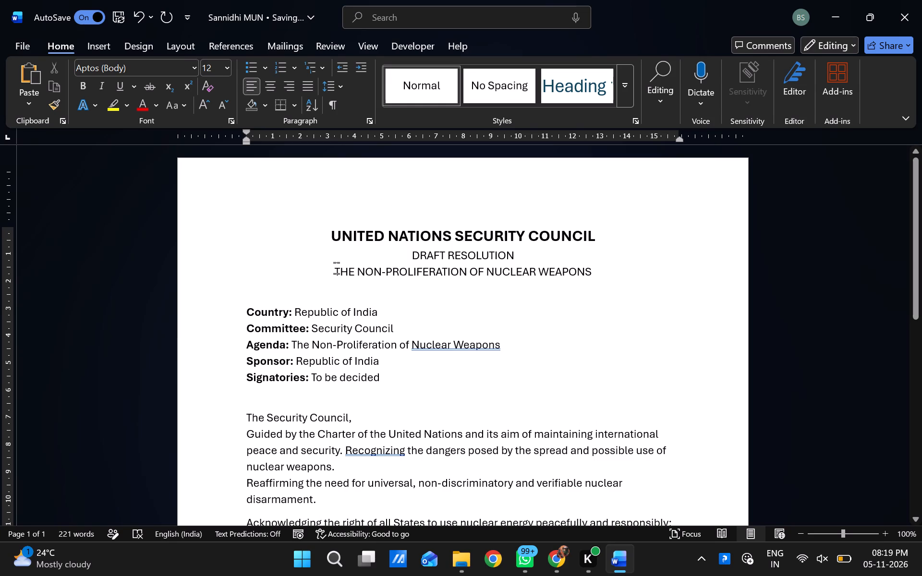
left_click_drag(335, 269, 585, 288)
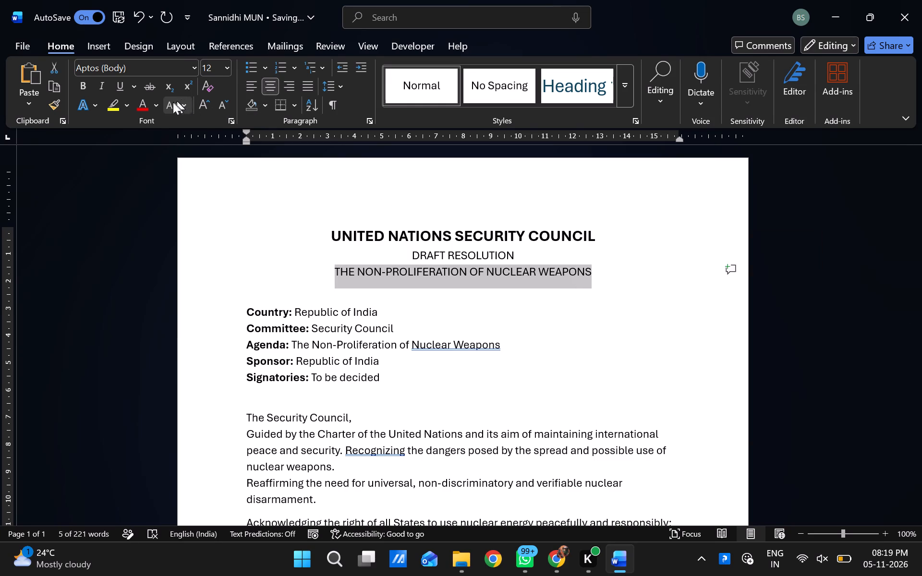
left_click(118, 90)
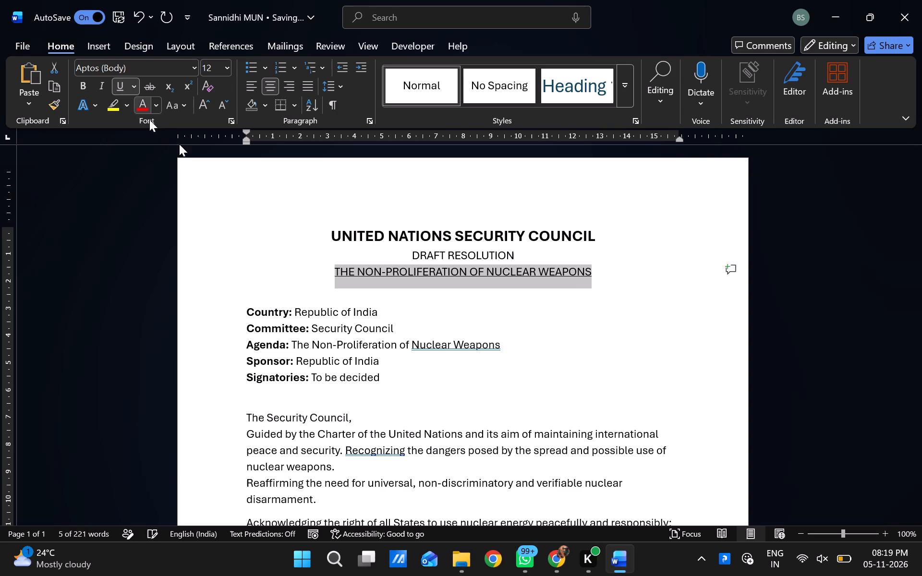
left_click(300, 282)
Replace "States" with "countries" in the "Acknowledging the right of all States" preamble clause.
scroll(479, 348, "down", 1)
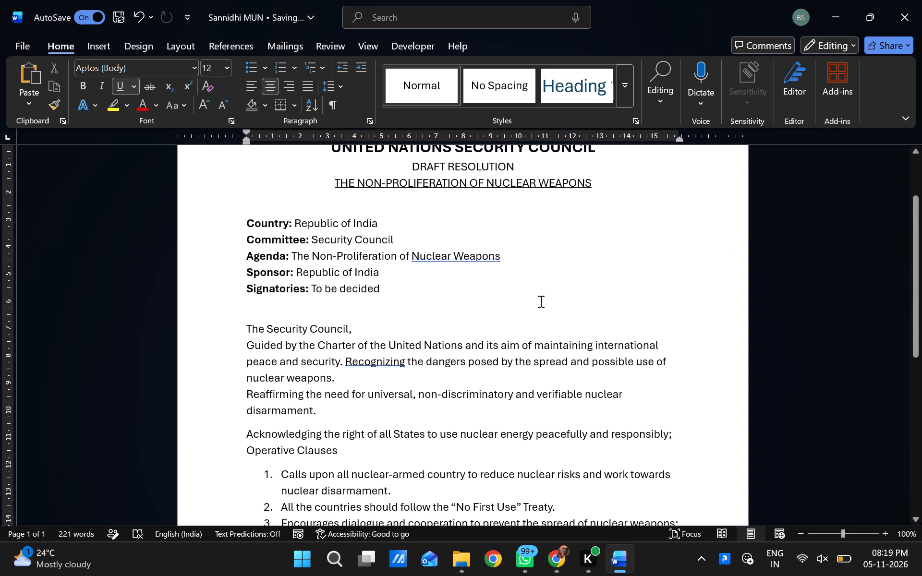
scroll(540, 301, "down", 2)
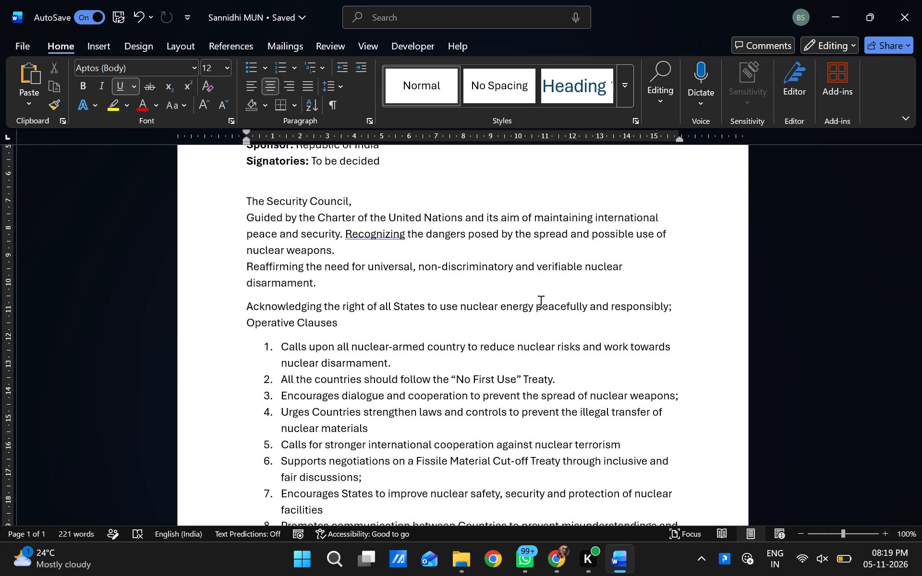
left_click(431, 304)
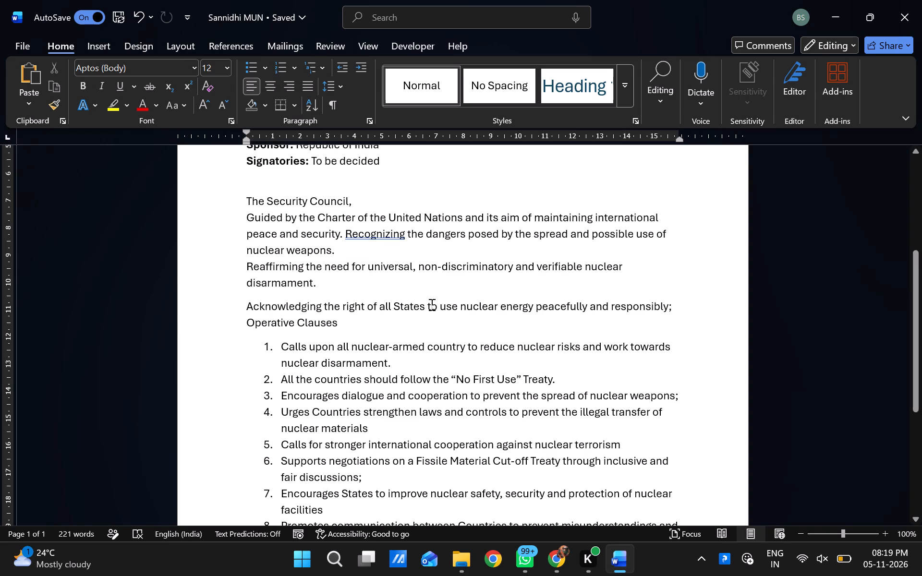
key("Left")
key("Left")
key("BackSpace")
key("BackSpace")
key("BackSpace")
key("BackSpace")
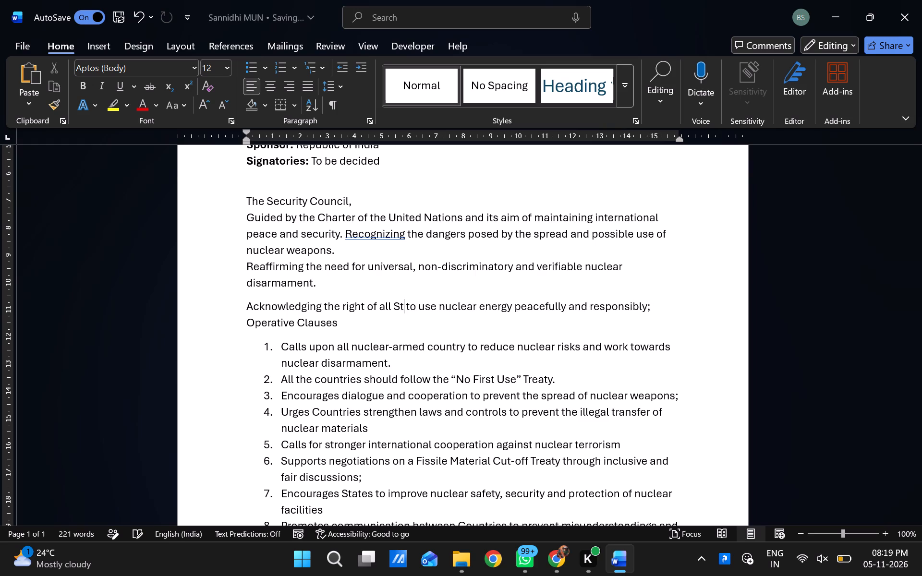
key("BackSpace")
key("BackSpace")
type("countries")
key("space")
key("BackSpace")
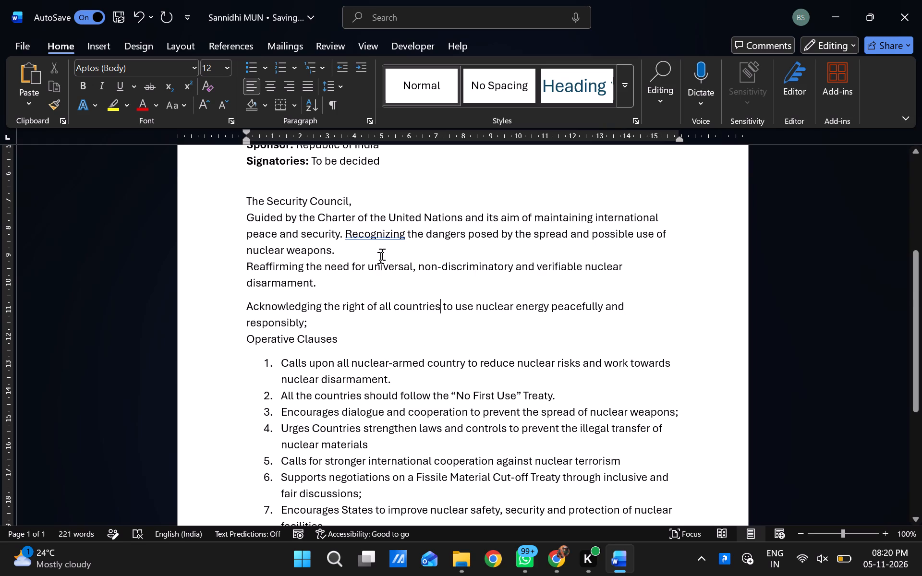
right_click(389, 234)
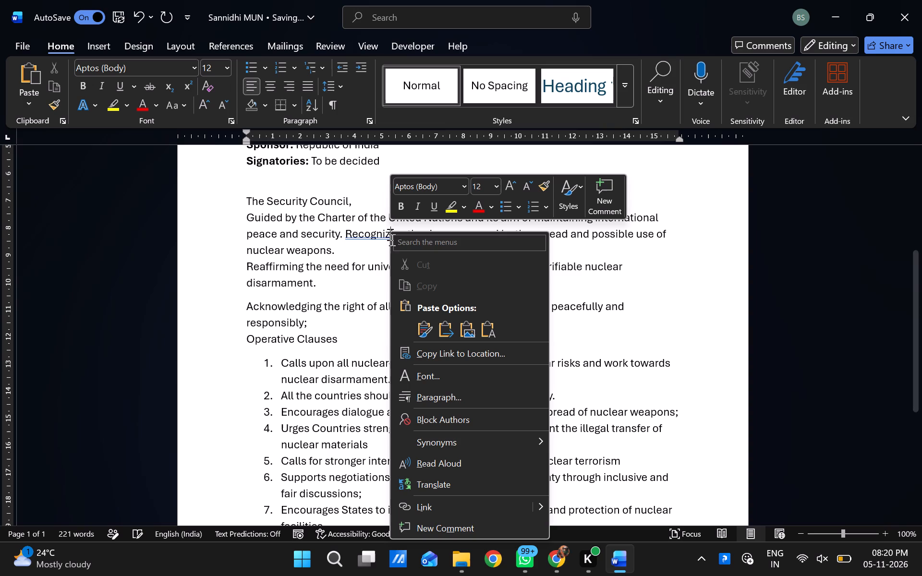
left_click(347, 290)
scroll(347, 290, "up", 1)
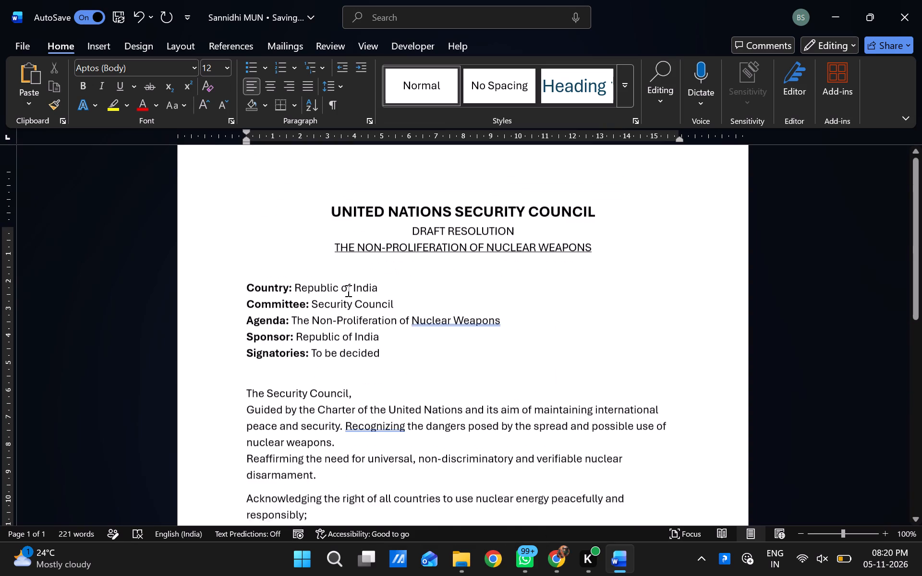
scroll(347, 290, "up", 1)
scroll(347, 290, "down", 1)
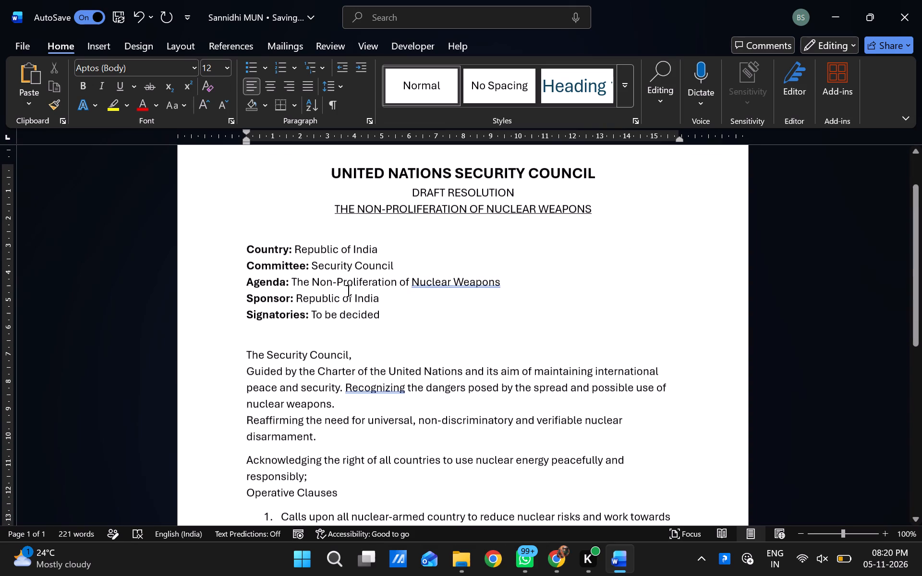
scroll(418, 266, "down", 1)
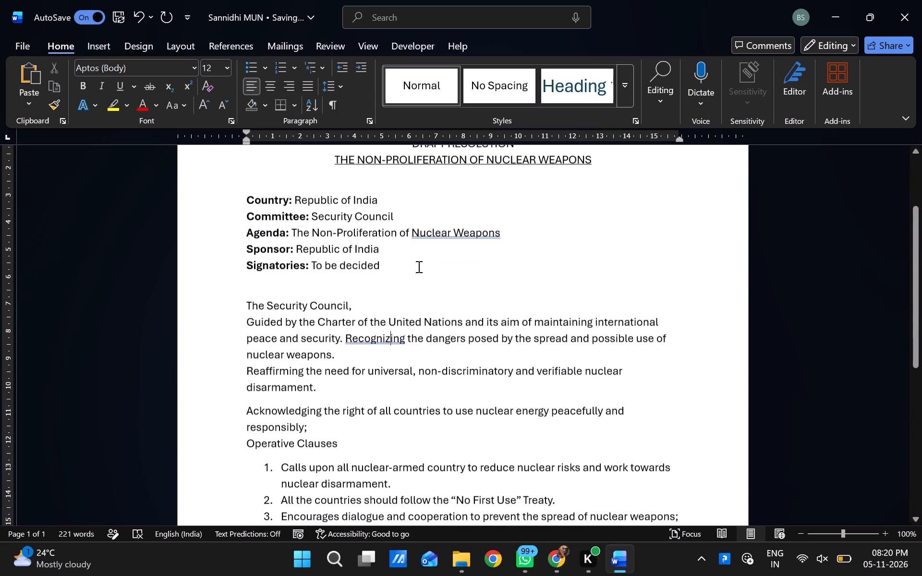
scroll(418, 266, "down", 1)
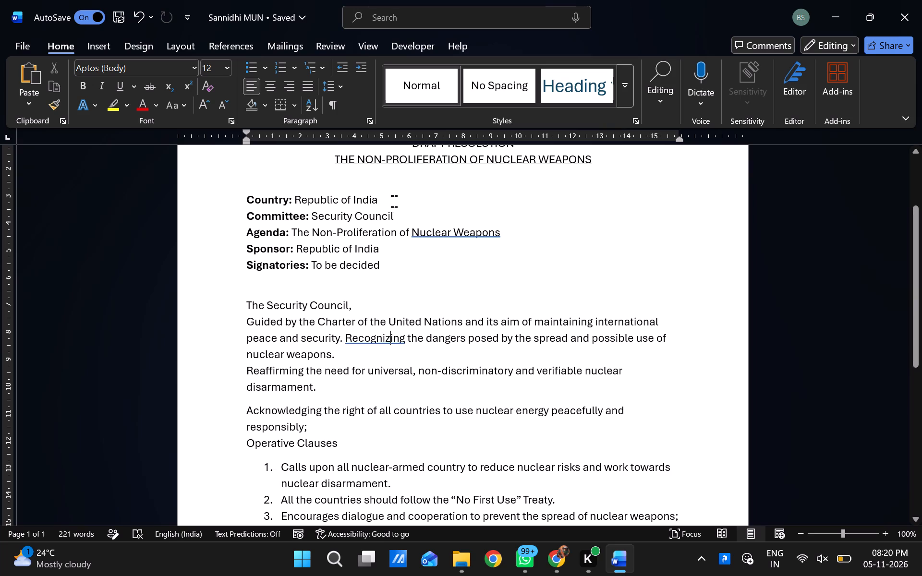
Delete the "Country: Republic of India" line from the header details, including its empty line.
left_click_drag(389, 196, 270, 202)
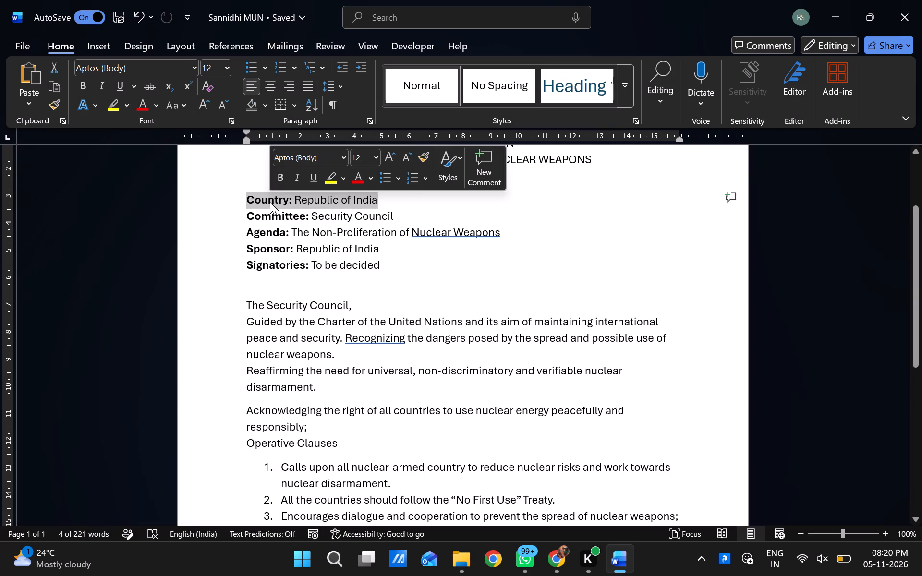
key("BackSpace")
key("BackSpace")
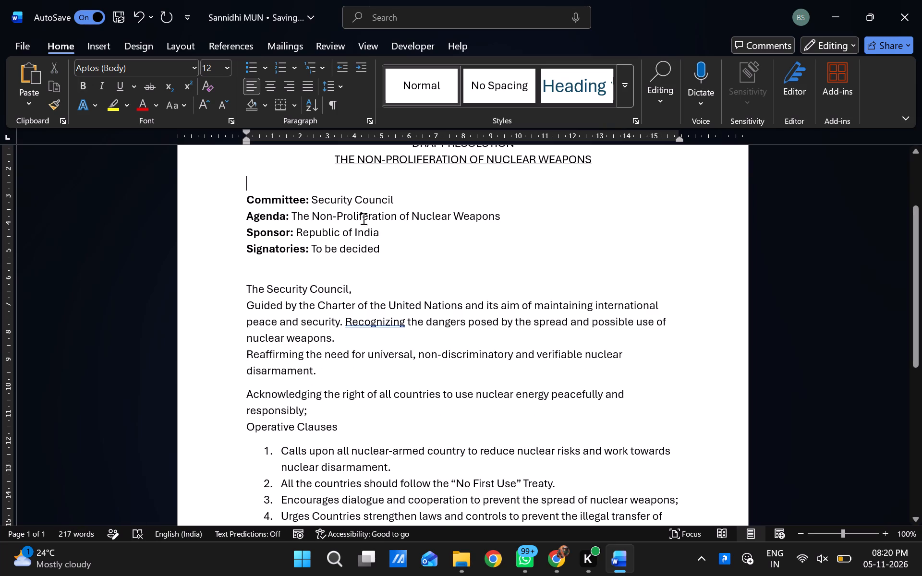
Save the document.
scroll(409, 237, "up", 2)
scroll(409, 237, "down", 4)
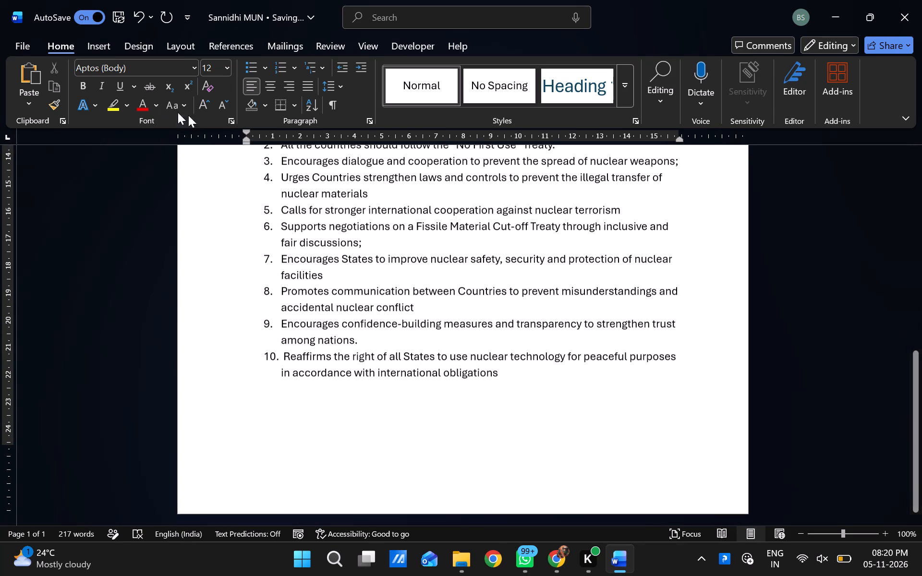
key("ctrl+s")
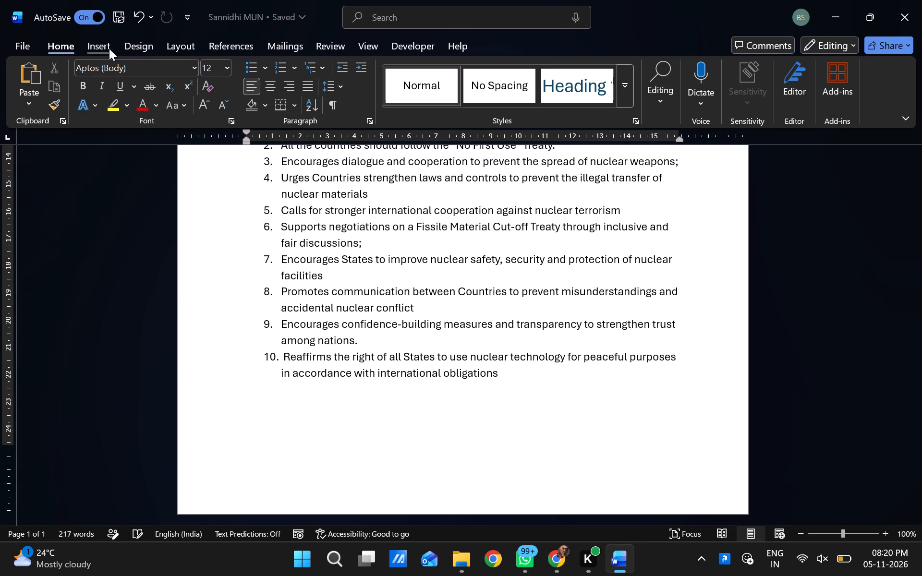
Add a Box page border with a ½ pt solid line to the whole document.
left_click(137, 48)
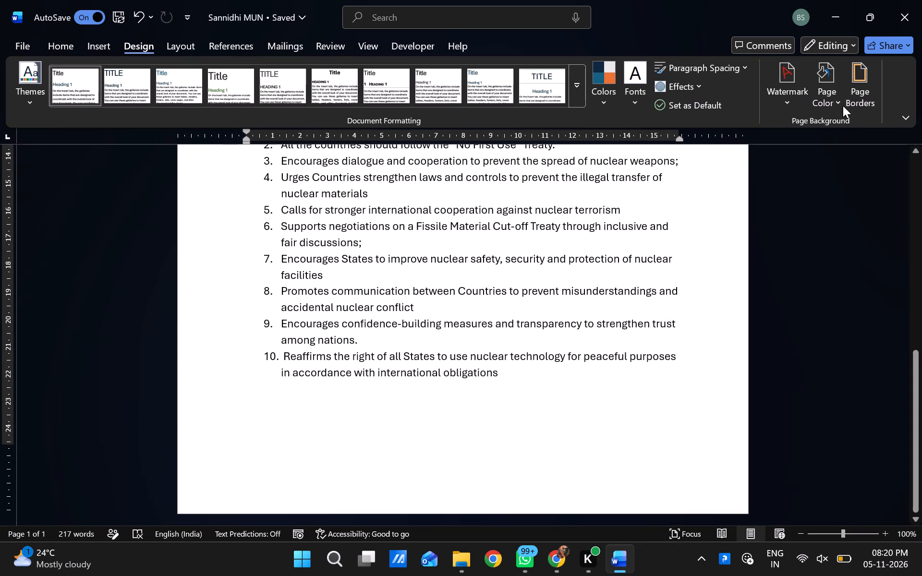
left_click(858, 99)
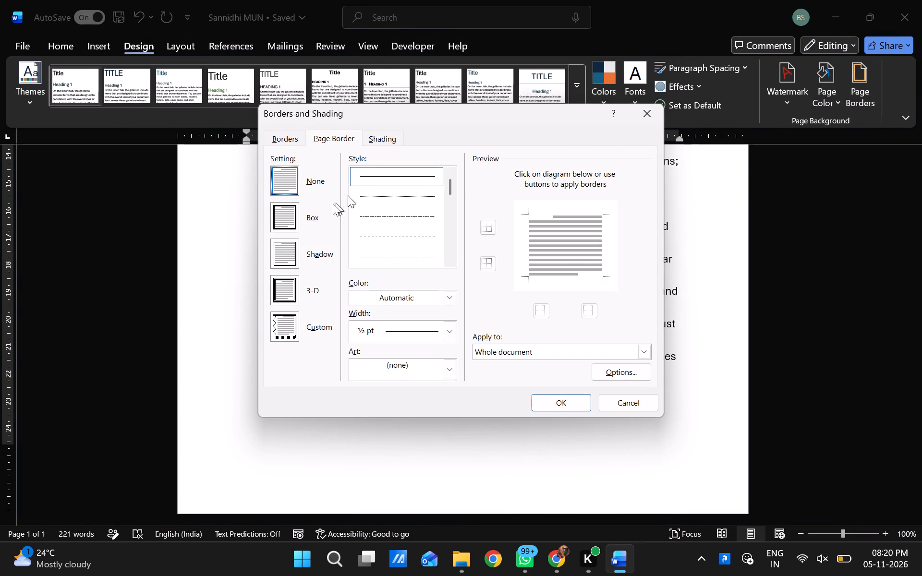
left_click(274, 218)
left_click(575, 401)
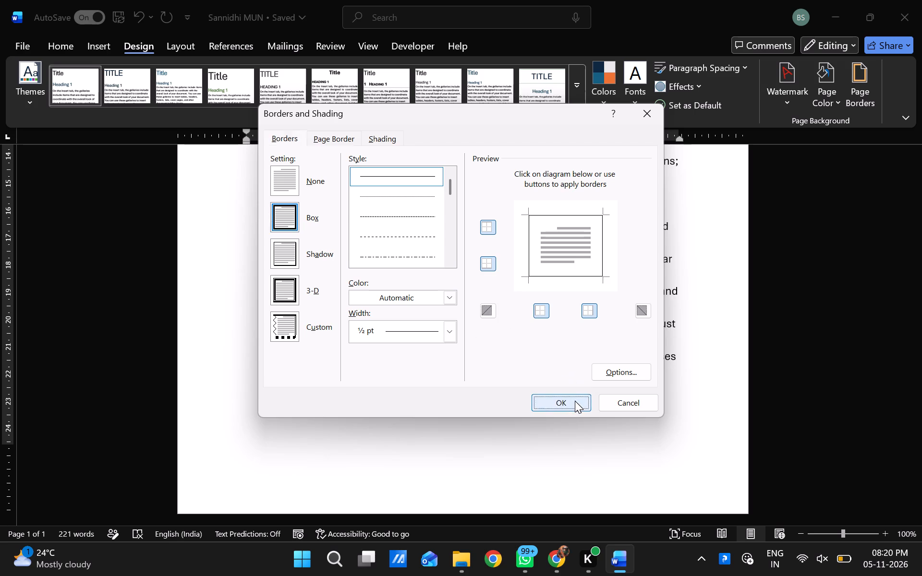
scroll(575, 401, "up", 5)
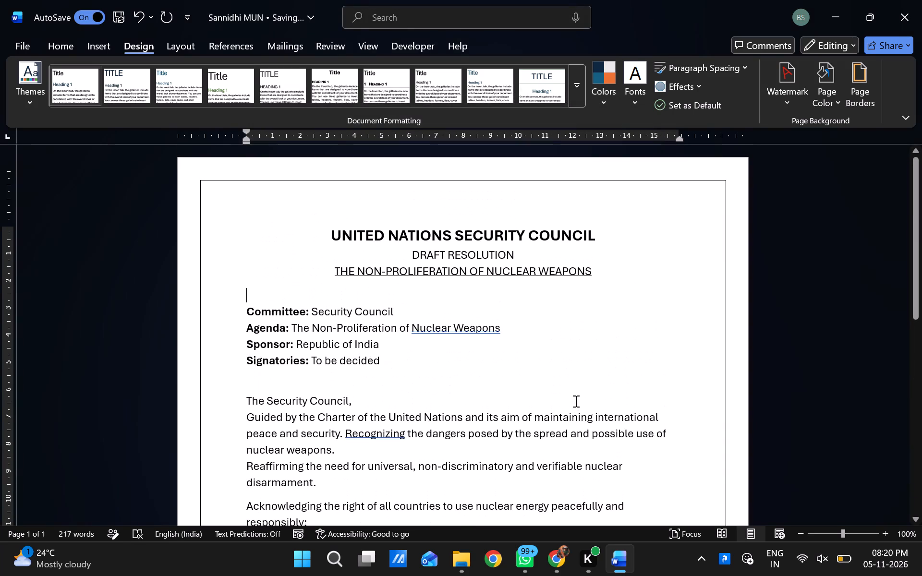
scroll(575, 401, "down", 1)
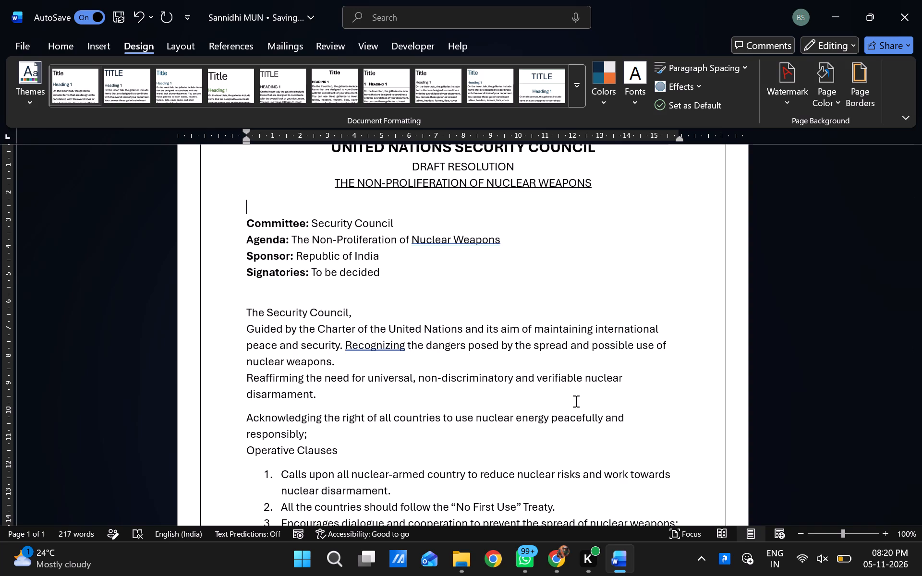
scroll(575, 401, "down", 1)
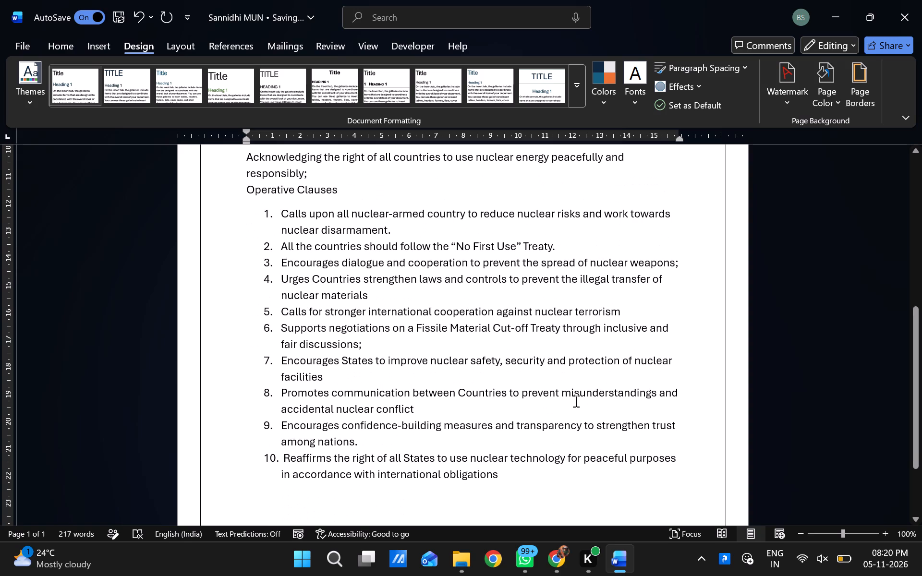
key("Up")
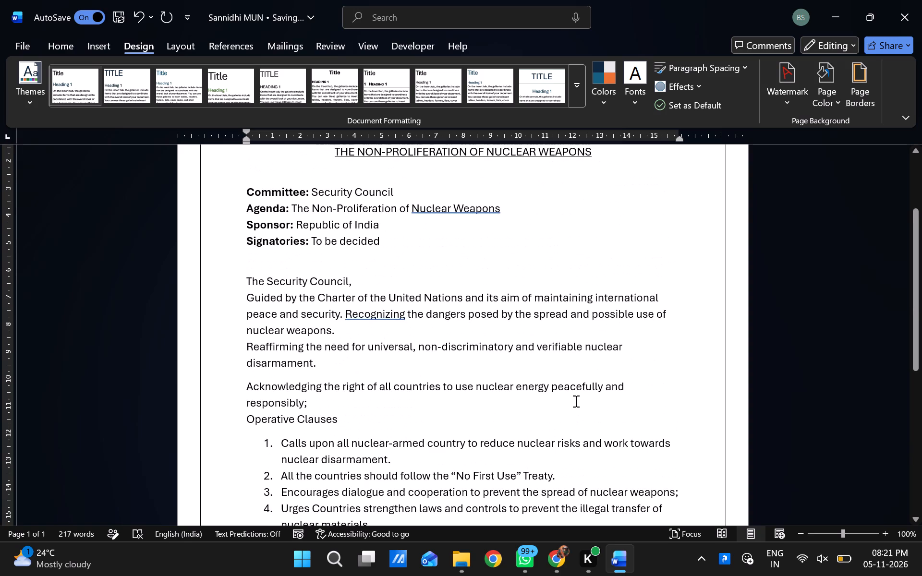
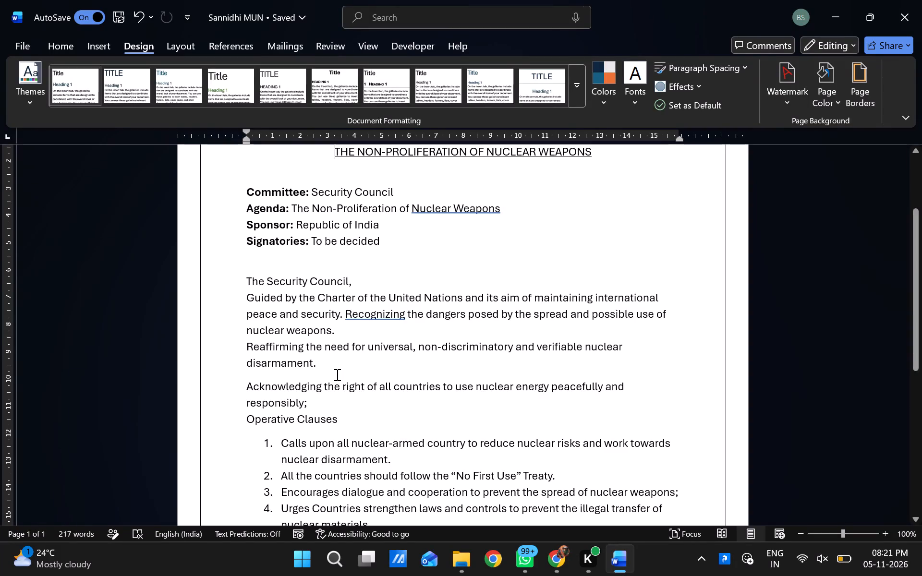
Review the document from the header details through the preamble to operative clause 10, checking wording and formatting.
key("Down")
key("Down")
key("Down")
key("Down")
key("Down")
key("Down")
key("Down")
key("Down")
key("Down")
key("Down")
key("Down")
key("Down")
key("Down")
key("Down")
key("Down")
key("Down")
key("Down")
key("Down")
key("Down")
key("Down")
key("Down")
key("Down")
key("Down")
key("Down")
key("Down")
key("Down")
key("Down")
key("Down")
key("Down")
key("Down")
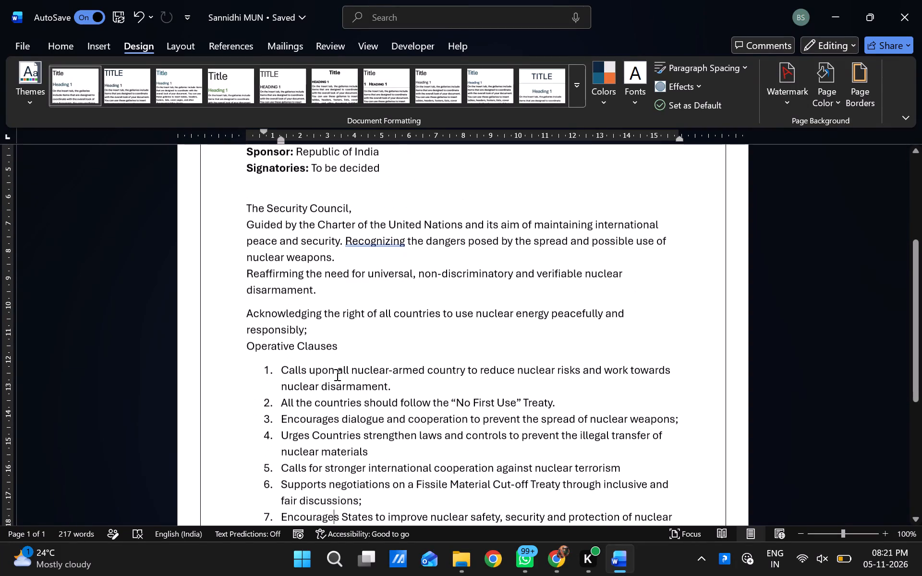
key("Down")
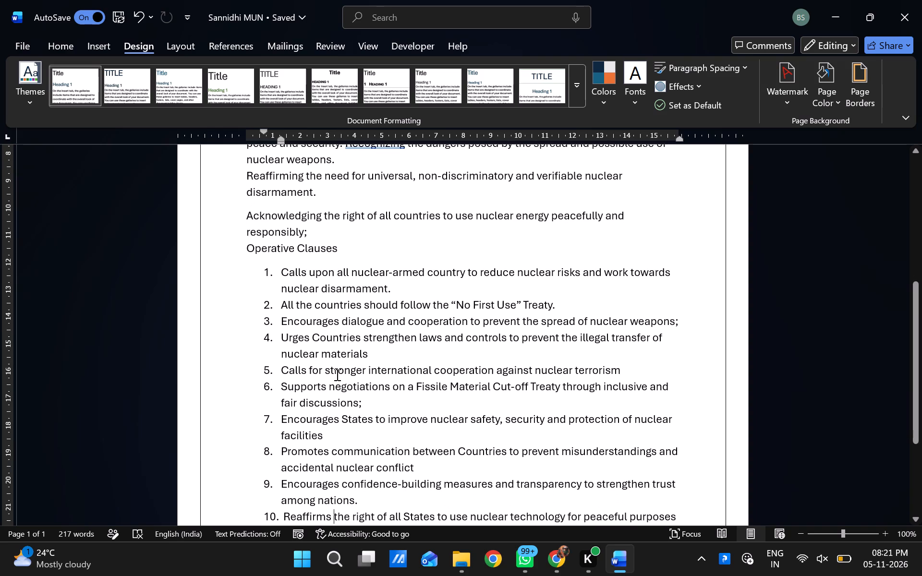
key("Down")
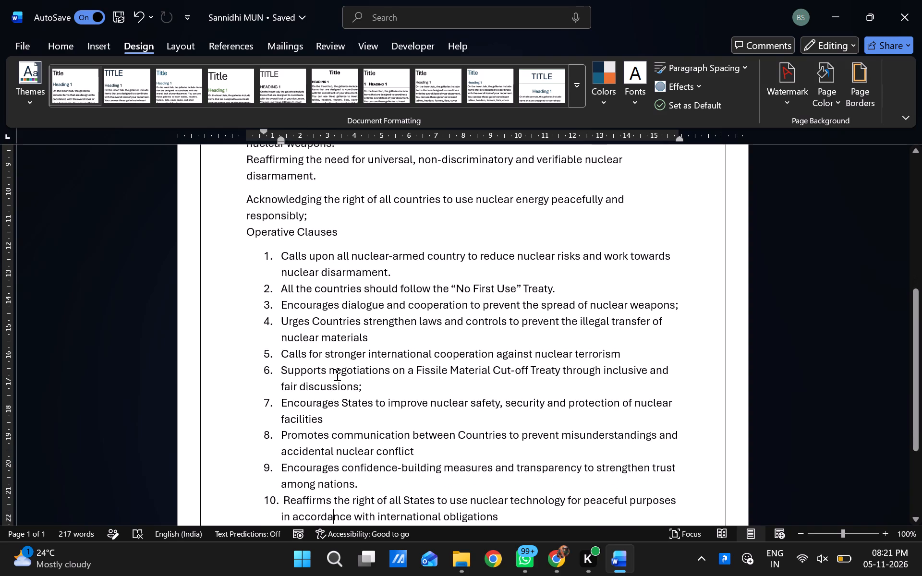
key("Up")
key("Up")
key("Up")
key("Up")
key("Up")
key("Up")
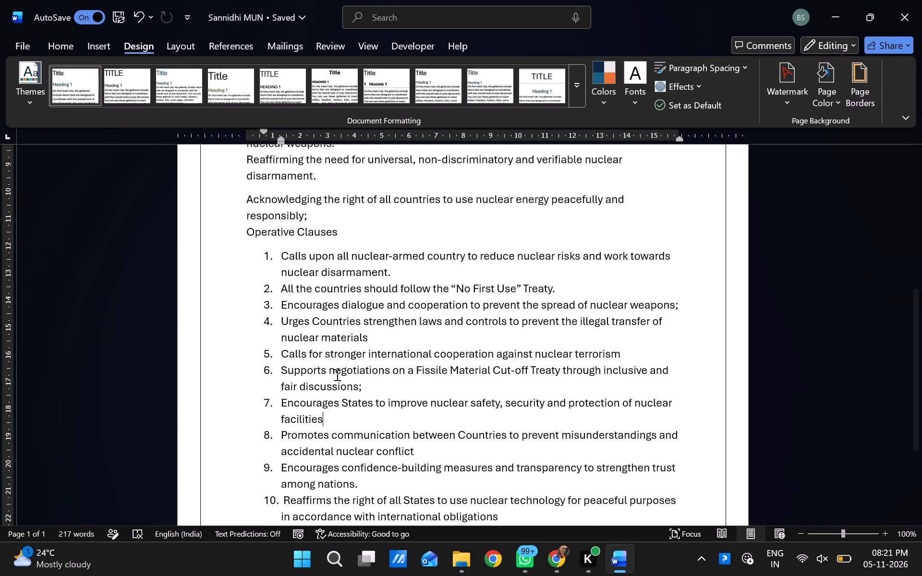
key("Up")
key("Up")
key("Up")
key("Up")
key("Up")
key("Up")
key("Up")
key("Up")
key("Up")
key("Up")
key("Up")
key("Up")
key("Up")
key("Up")
key("Up")
key("Up")
key("Up")
key("Up")
key("Up")
key("Up")
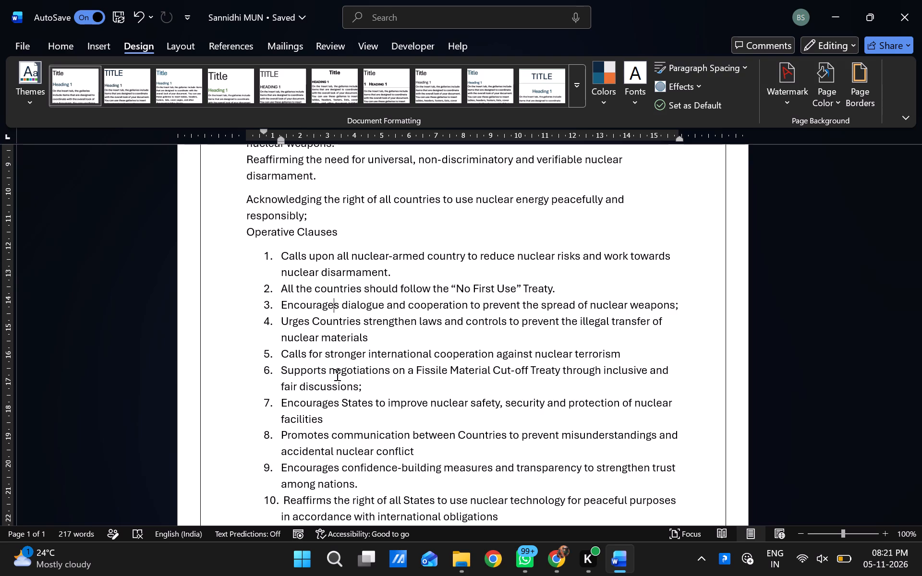
key("Up")
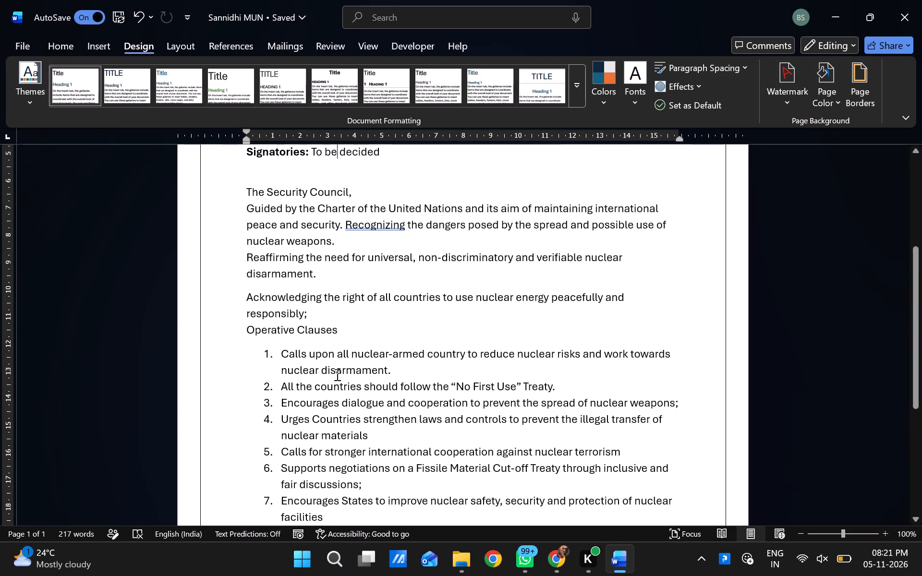
key("Up")
key("Up")
key("Up")
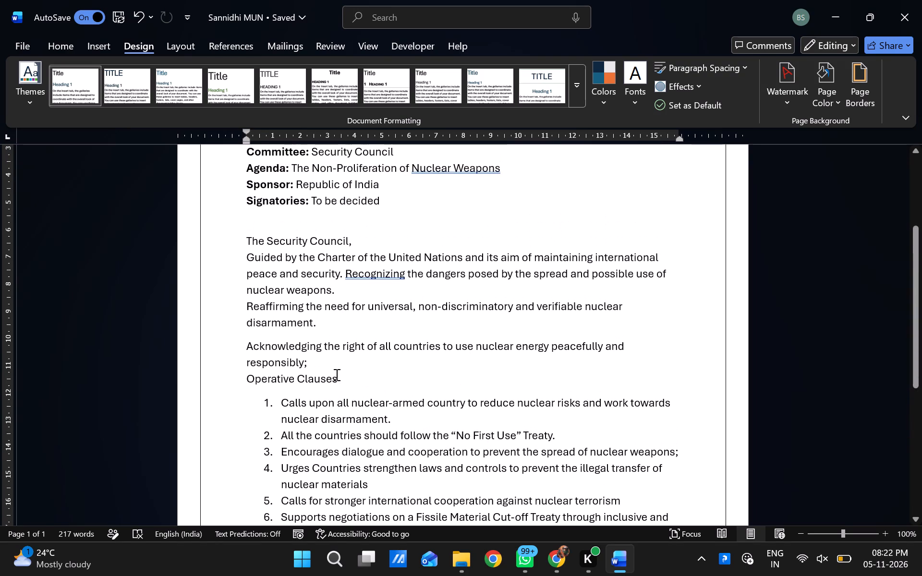
Make the "Operative Clauses" heading bold.
left_click_drag(338, 376, 330, 376)
left_click_drag(330, 376, 245, 377)
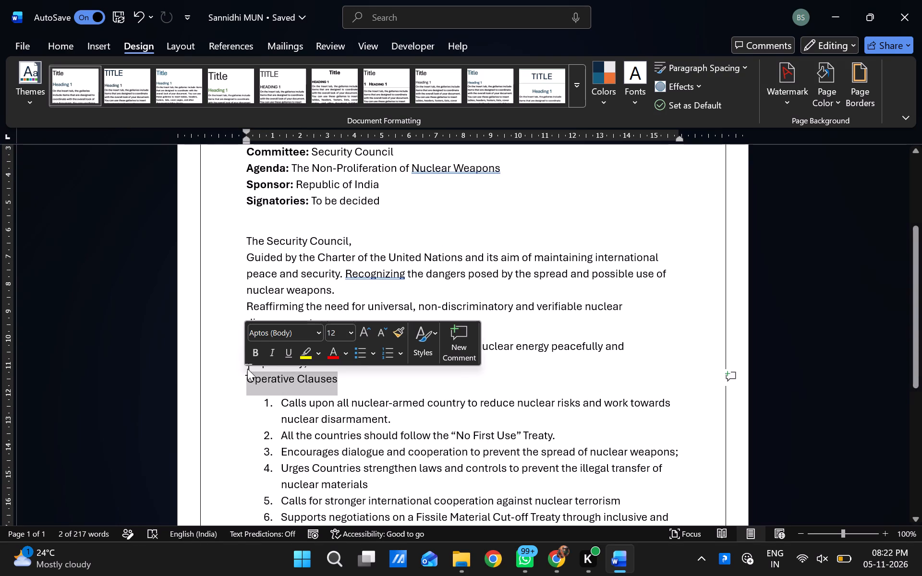
left_click(249, 359)
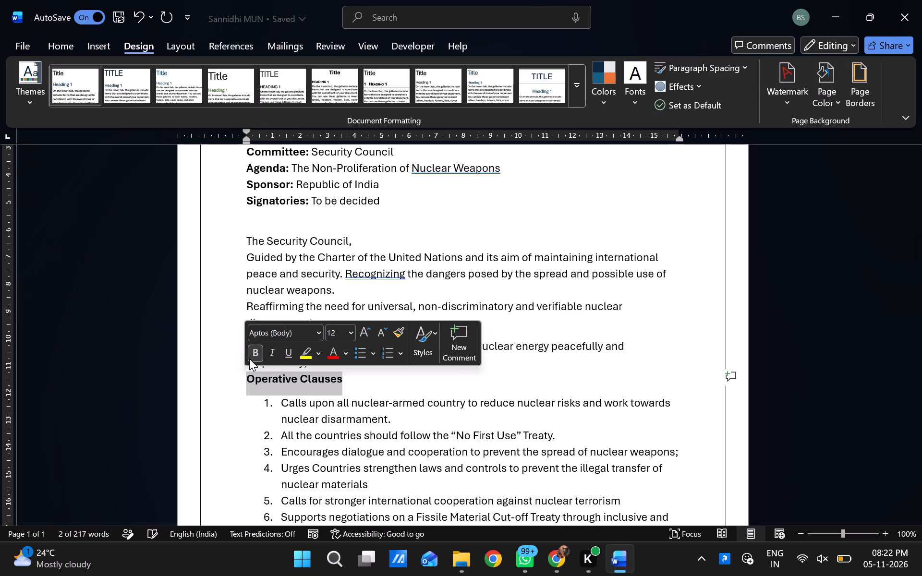
left_click(404, 268)
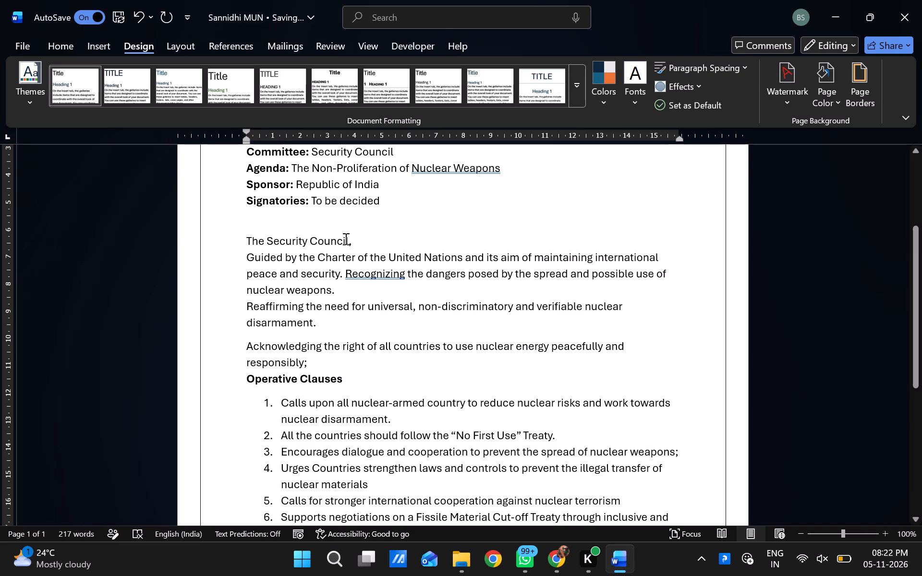
Make the opening line "The Security Council," above the preamble bold.
left_click_drag(345, 239, 240, 262)
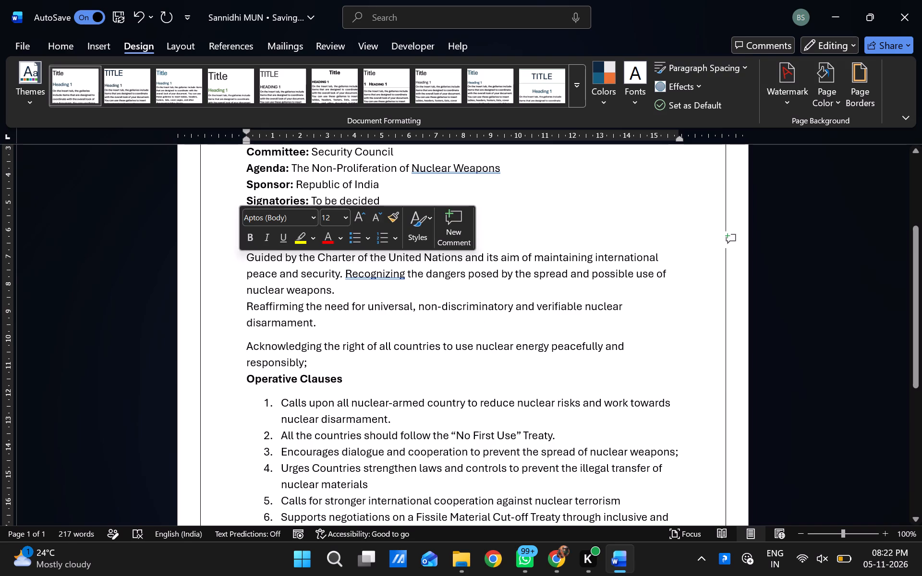
left_click(524, 258)
left_click_drag(369, 234, 238, 229)
key("ctrl+b")
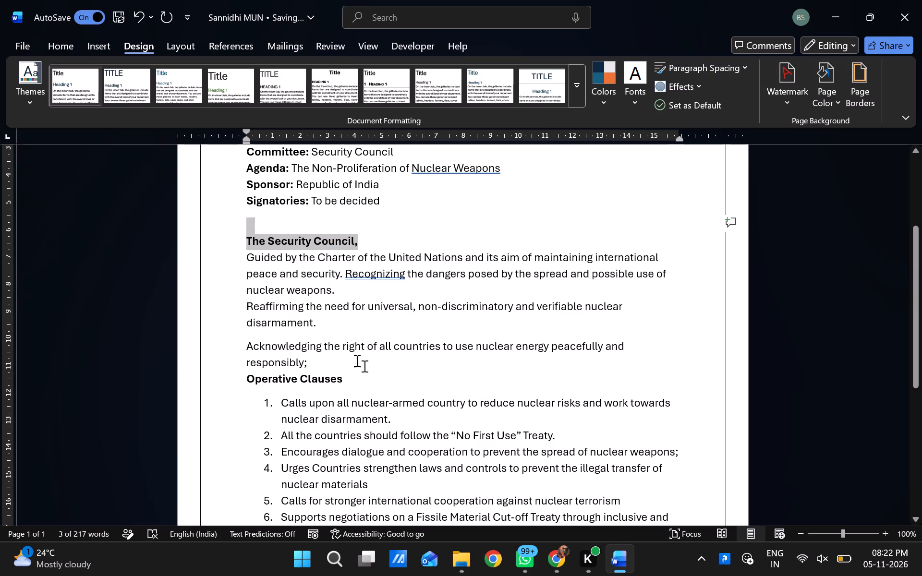
Replace the semicolon after "responsibly" in the "Acknowledging the right of all countries" preamble clause with a full stop.
left_click(329, 360)
key("BackSpace")
key("period")
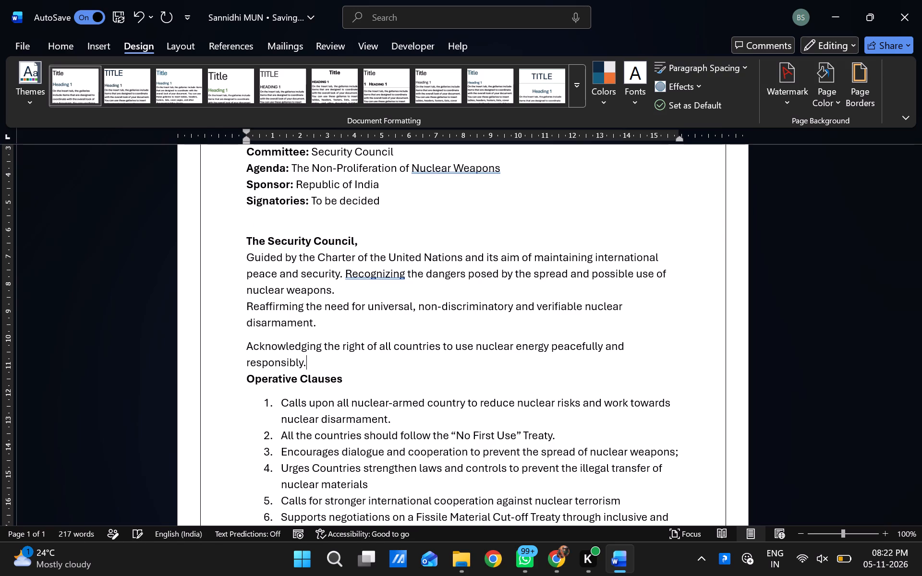
Insert an empty line between the last preamble clause and the "Operative Clauses" heading.
key("Return")
Delete the surplus empty line on the second page, after operative clause 10.
scroll(388, 365, "down", 2)
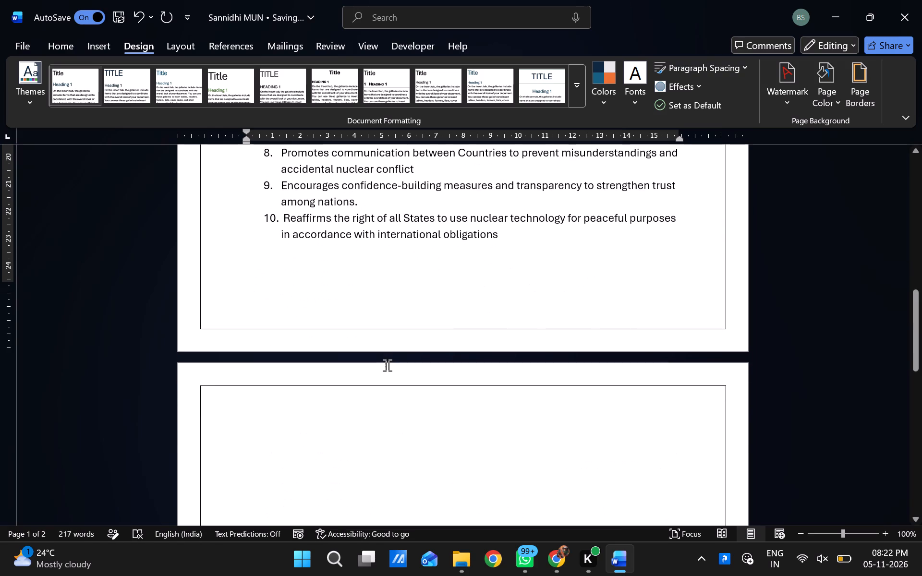
scroll(388, 365, "up", 1)
left_click(342, 438)
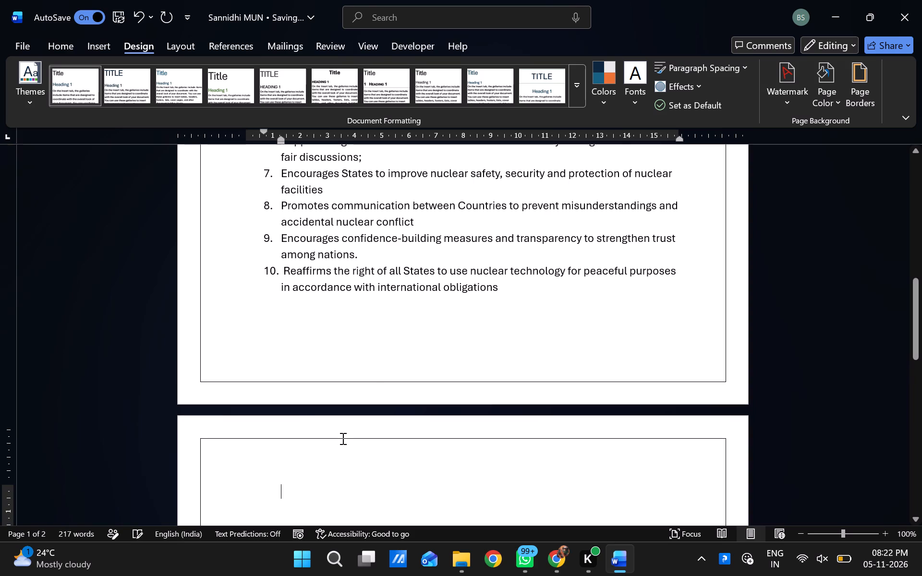
key("BackSpace")
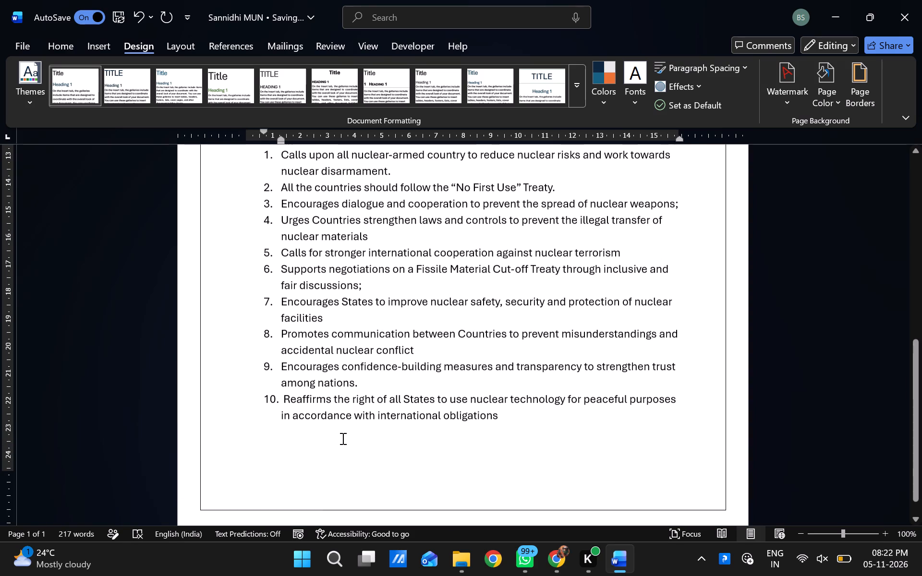
Save the document.
key("ctrl+s")
Add a full stop after "nuclear materials" at the end of operative clause 4.
scroll(342, 438, "up", 1)
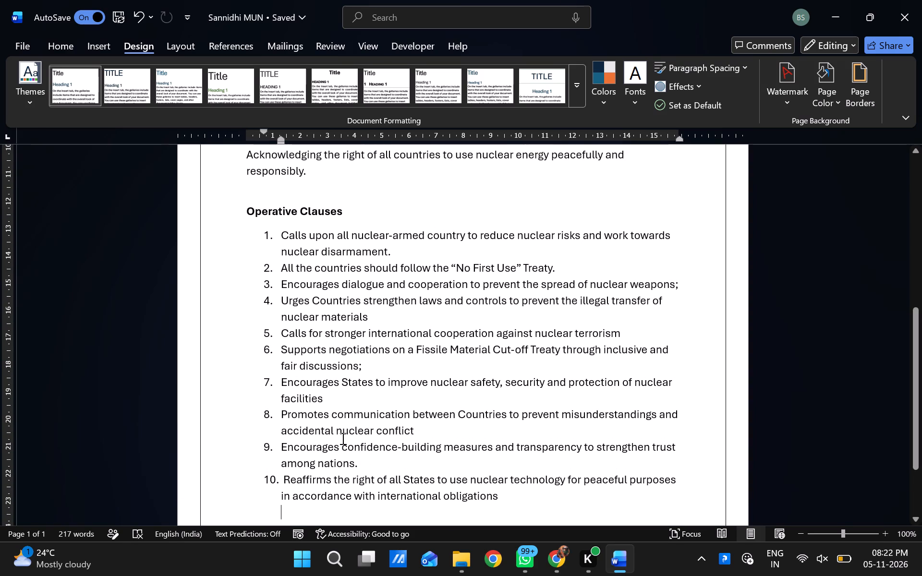
key("Up")
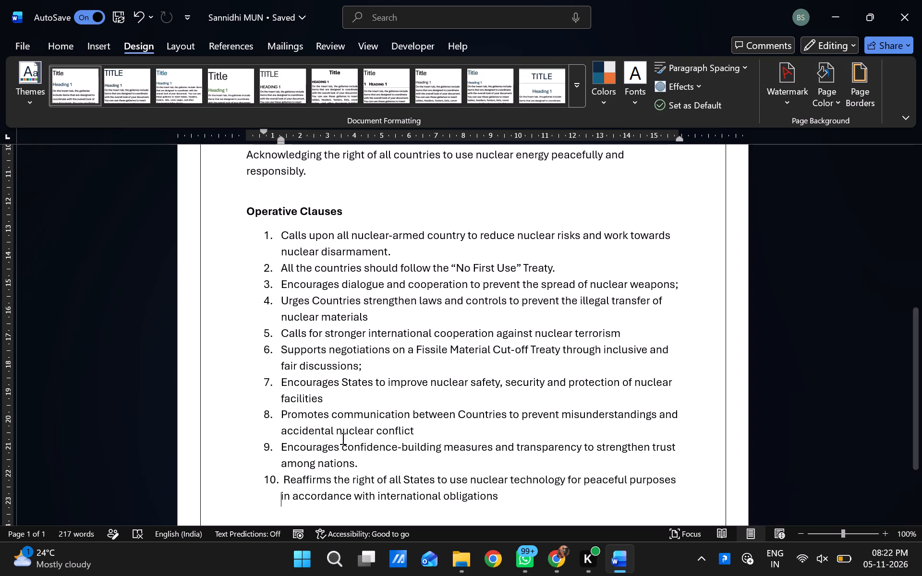
key("Up")
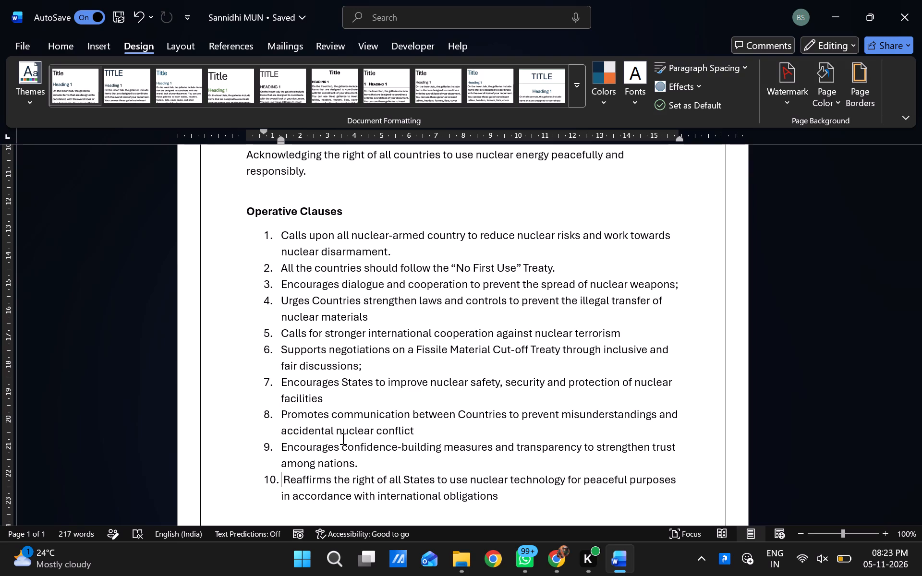
key("Up")
key("Up")
key("Up")
key("Up")
key("Up")
key("Up")
key("Up")
key("Up")
key("Up")
key("Up")
key("Right")
key("Right")
key("Right")
key("Right")
key("Right")
key("Right")
key("Right")
key("Right")
key("Right")
key("Right")
key("Right")
key("Right")
key("Right")
key("Right")
key("Right")
key("Right")
key("Right")
key("period")
Replace the semicolon after "nuclear weapons" at the end of operative clause 3 with a full stop.
key("Up")
key("Right")
key("Right")
key("Right")
key("Right")
key("Right")
key("Right")
key("Right")
key("Right")
key("Right")
key("Right")
key("Right")
key("Right")
key("Right")
key("Right")
key("Right")
key("Right")
key("Right")
key("Right")
key("Right")
key("Right")
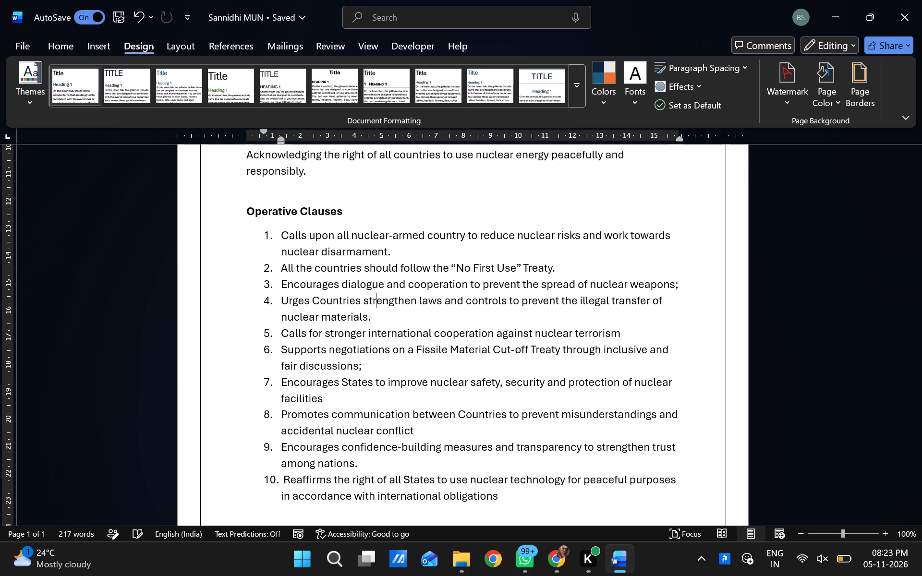
key("Right")
key("Right")
key("Right")
key("Right")
key("Right")
key("Right")
key("Right")
key("Right")
key("Right")
key("Right")
key("Up")
key("Right")
key("Right")
key("Right")
key("BackSpace")
key("period")
Add a full stop after "nuclear terrorism" at the end of operative clause 5.
key("Down")
key("Down")
key("Down")
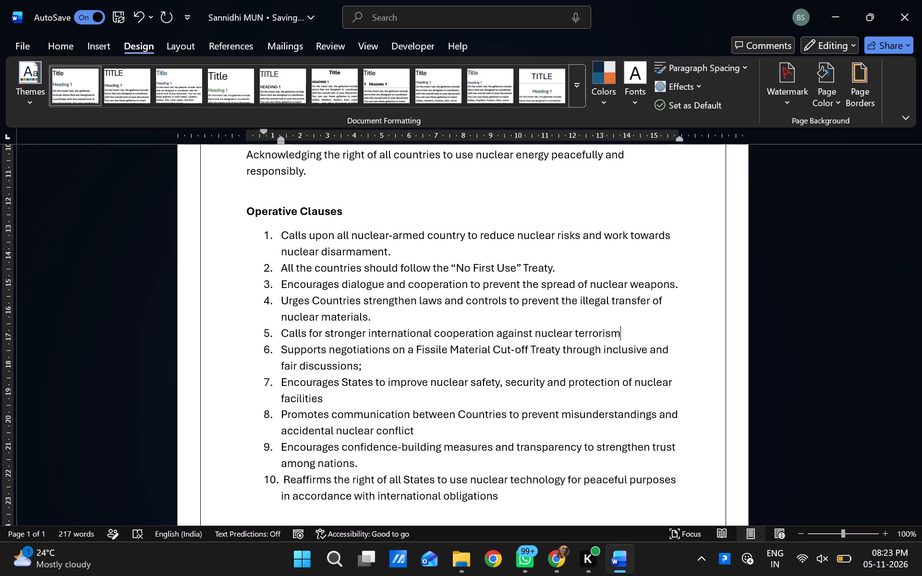
key("period")
Replace the semicolon after "fair discussions" at the end of operative clause 6 with a full stop.
key("Down")
key("Down")
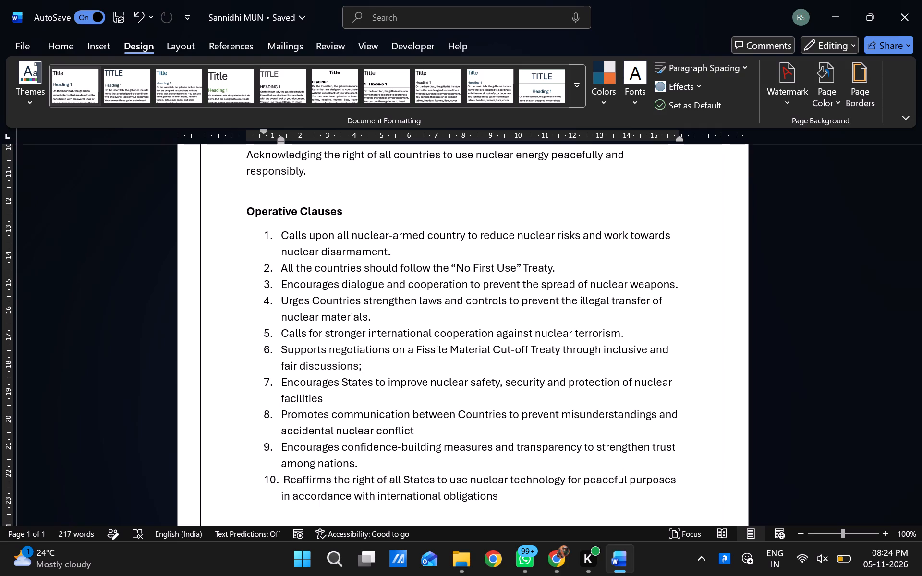
key("BackSpace")
key("period")
Add a full stop after "nuclear facilities" at the end of operative clause 7.
key("Down")
key("Down")
key("period")
Add a full stop after "accidental nuclear conflict" at the end of operative clause 8.
key("Down")
key("Down")
key("Left")
key("Right")
key("Right")
key("Right")
key("Right")
key("Right")
key("Right")
key("Right")
key("Right")
key("Right")
key("Right")
key("Right")
key("Right")
key("Right")
key("Right")
key("Right")
key("Right")
key("Right")
key("Right")
key("Right")
key("Right")
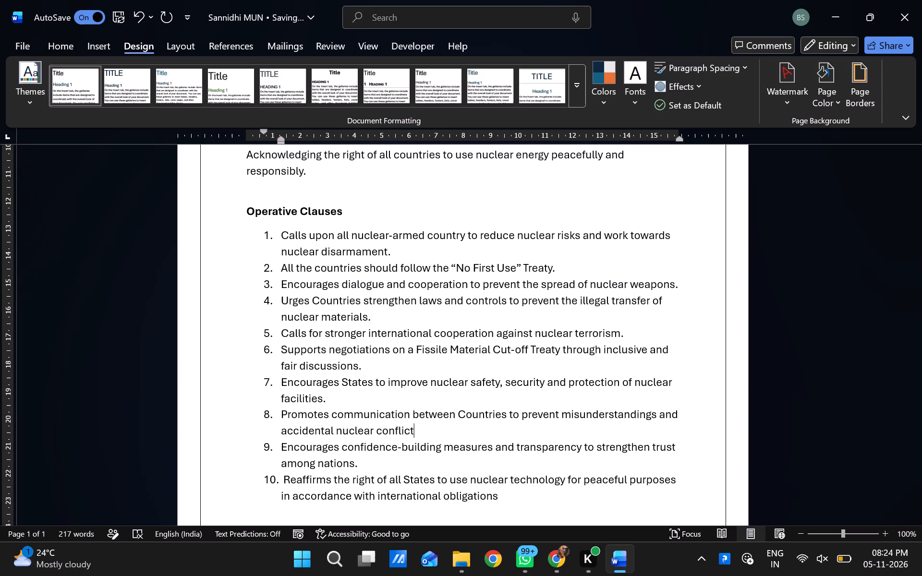
key("period")
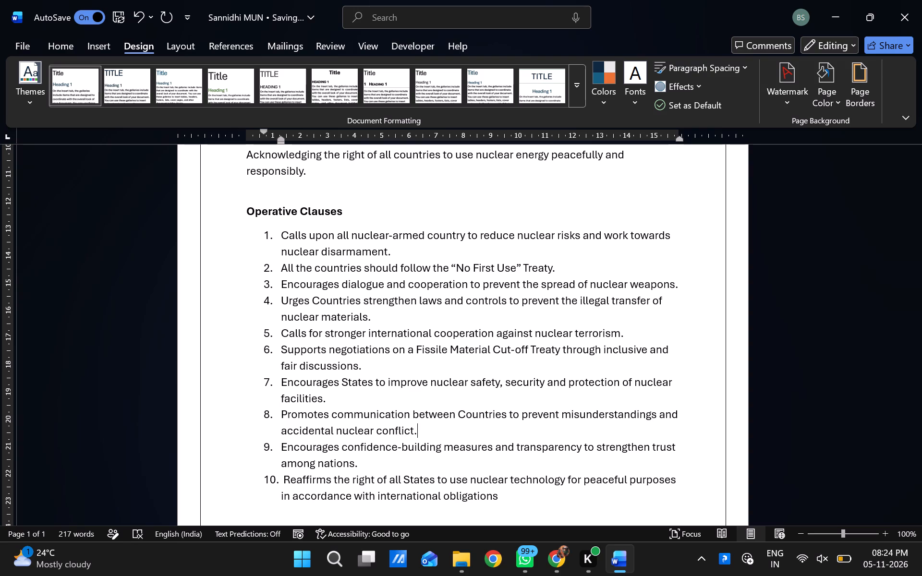
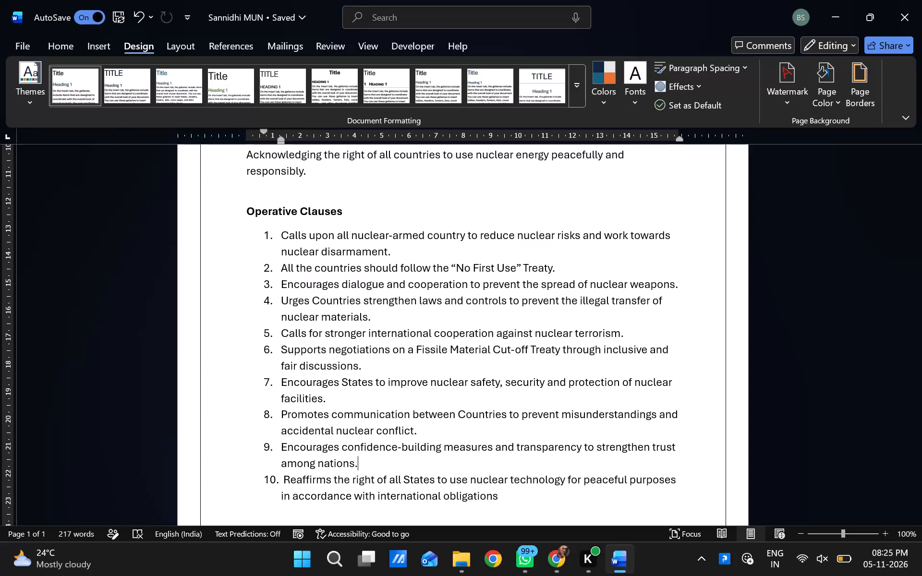
Replace the word "States" with "countries" in operative clause 10.
key("Down")
key("BackSpace")
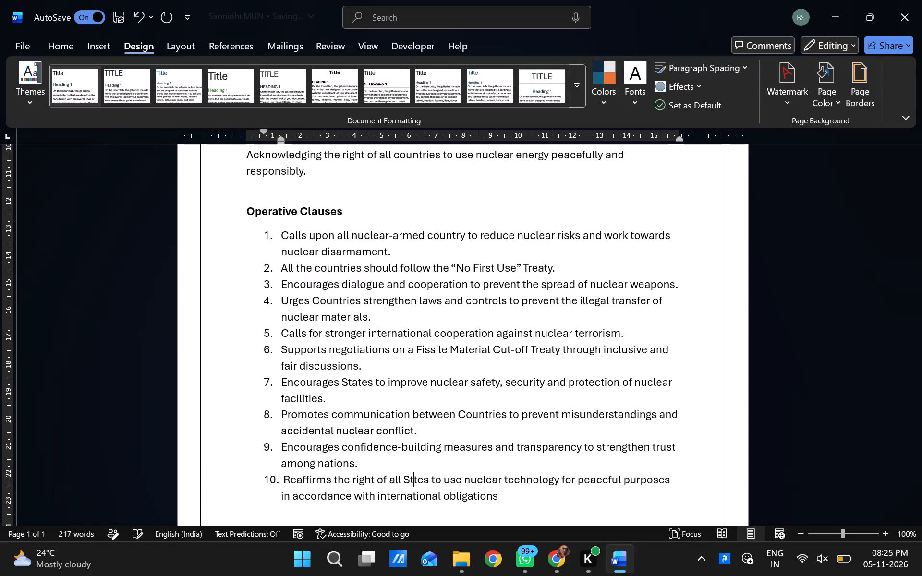
key("BackSpace")
key("Right")
key("Right")
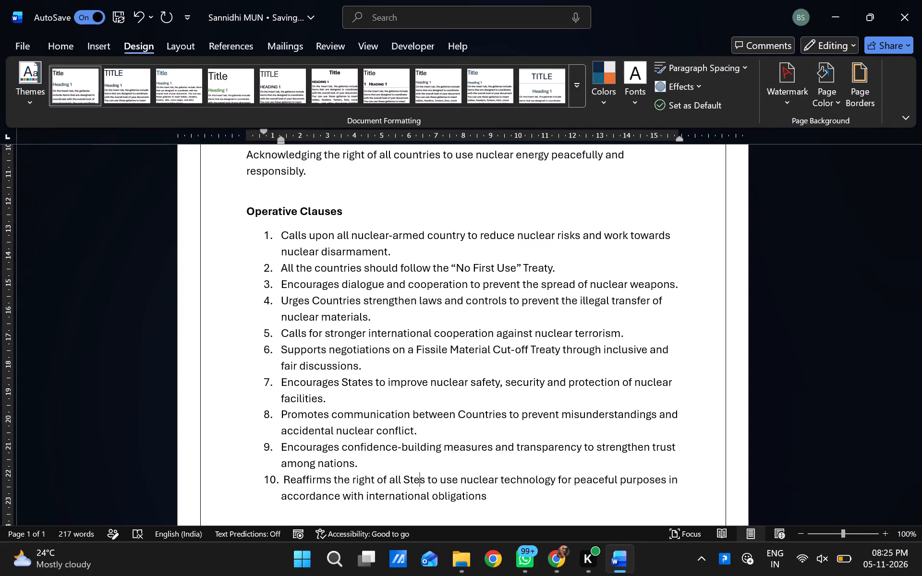
key("Right")
key("BackSpace")
key("BackSpace")
key("BackSpace")
key("BackSpace")
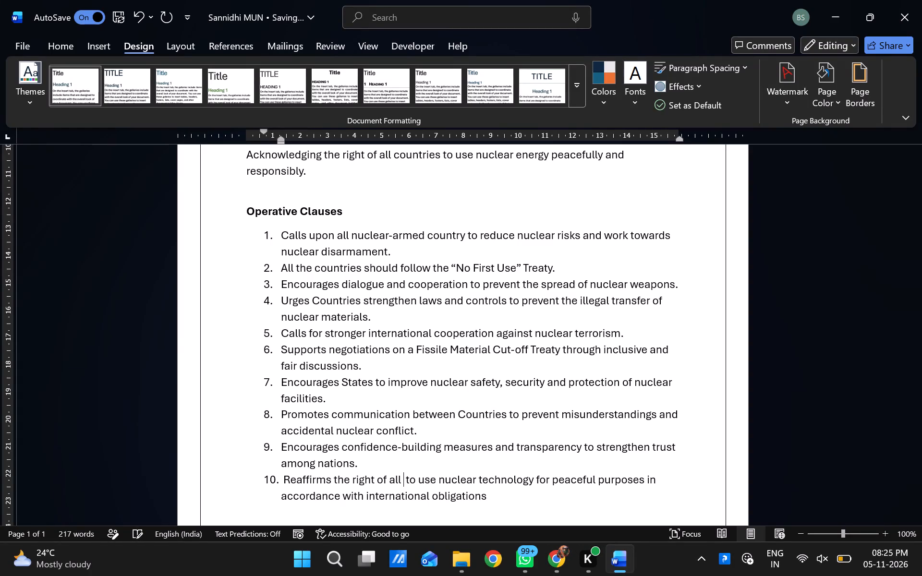
key("c")
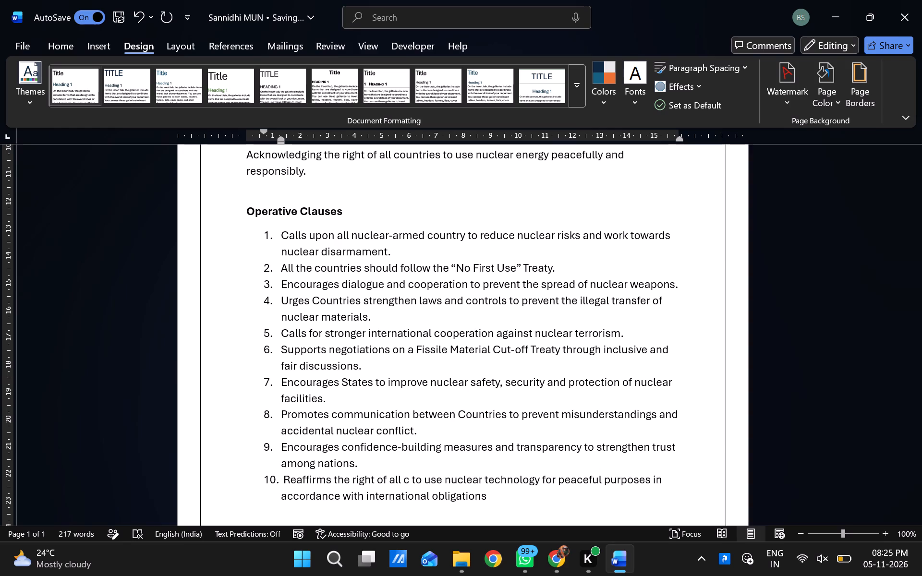
key("o")
key("u")
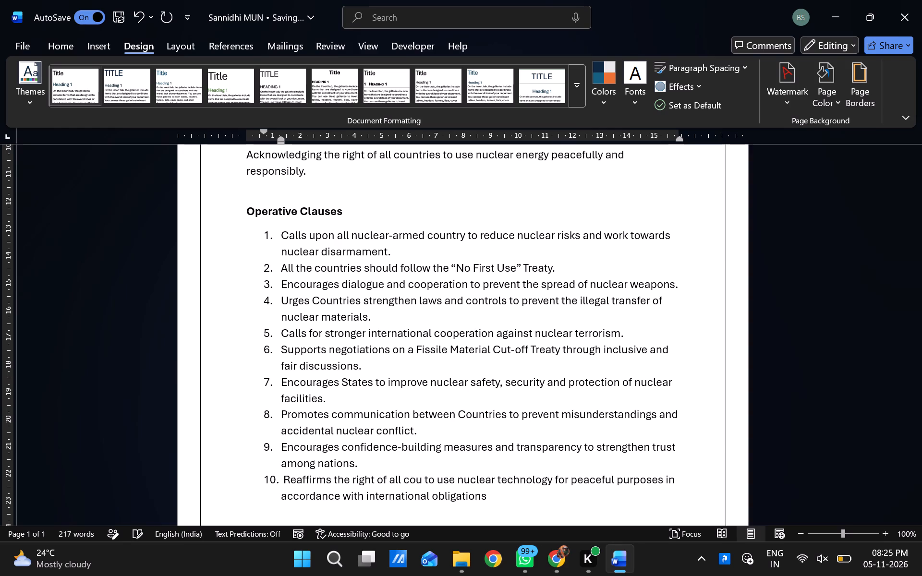
type("ntr")
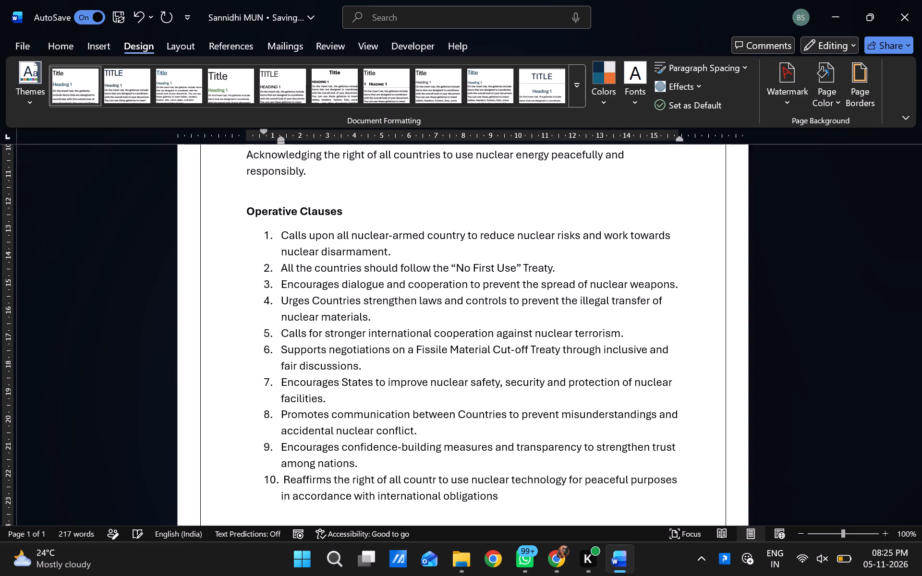
type("ies")
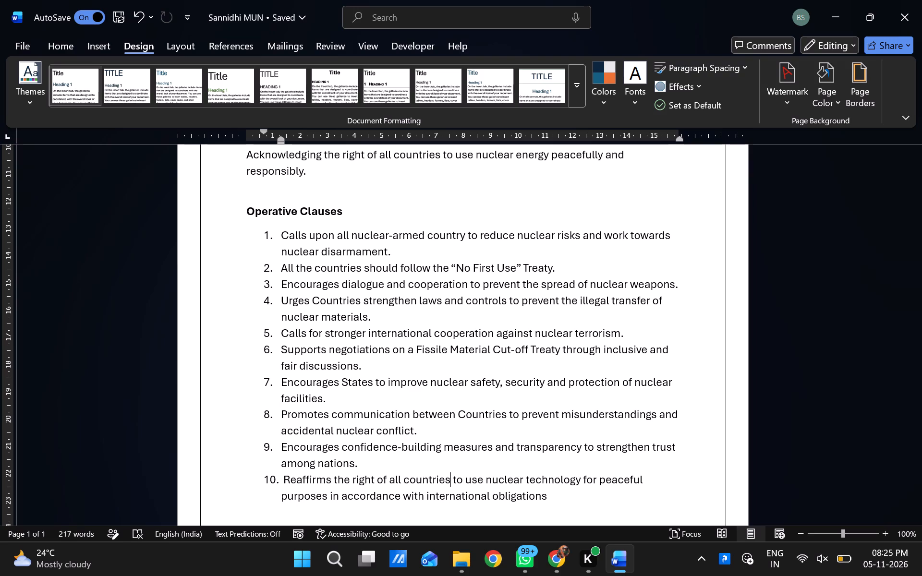
Add a full stop after "international obligations" at the end of operative clause 10.
key("Down")
key("Down")
key("Up")
key("Right")
key("Right")
key("Right")
key("Right")
key("Right")
key("Right")
key("Right")
key("Right")
key("Right")
key("Right")
key("Right")
key("Right")
key("Right")
key("Right")
key("Right")
key("Right")
key("Right")
key("Right")
key("Right")
key("Right")
key("period")
Review the resolution from the last operative clause back up to the "UNITED NATIONS SECURITY COUNCIL" title.
key("Up")
key("Up")
key("Up")
key("Up")
key("Up")
key("Up")
key("Up")
key("Up")
key("Up")
key("Up")
key("Up")
key("Up")
key("Up")
key("Up")
key("Up")
key("Up")
key("Up")
key("Up")
key("Up")
key("Up")
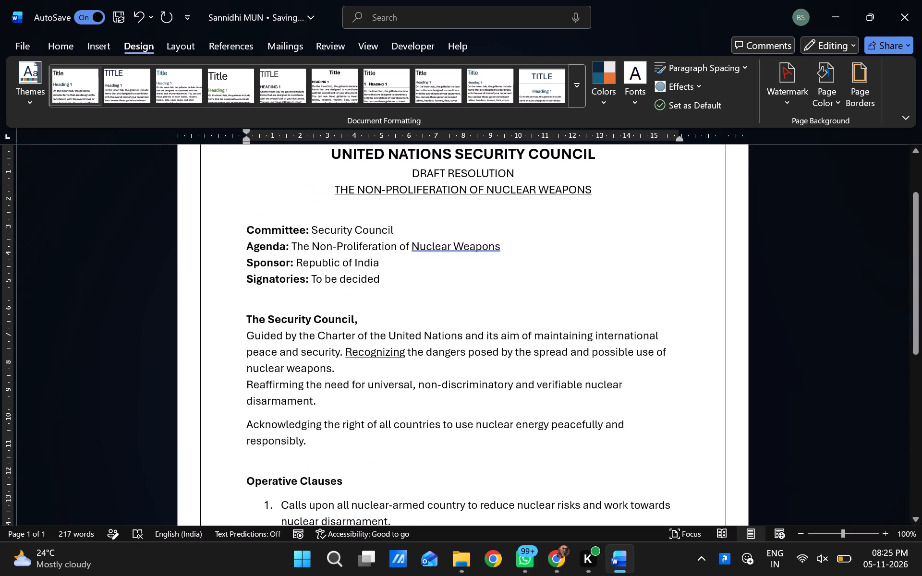
key("Up")
key("Up")
key("Up")
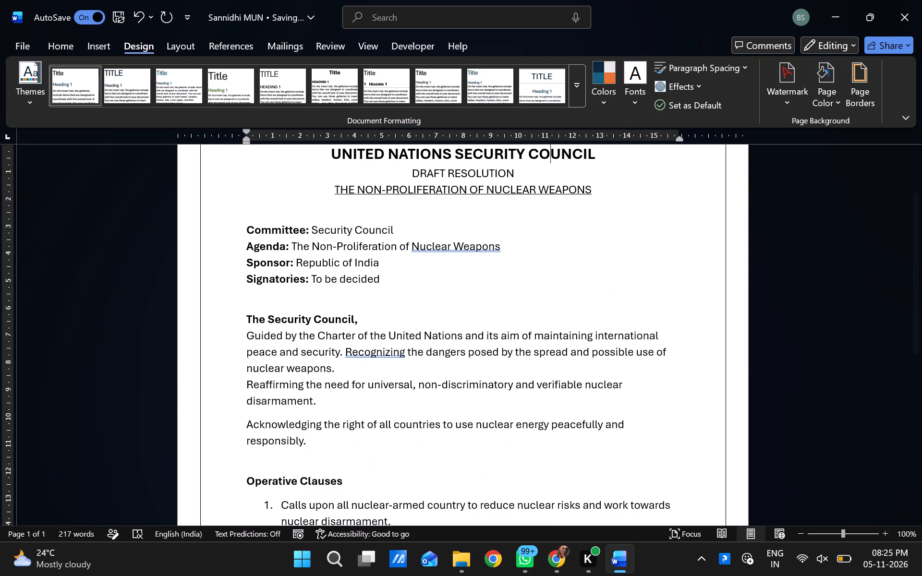
Save the draft resolution document.
key("ctrl+s")
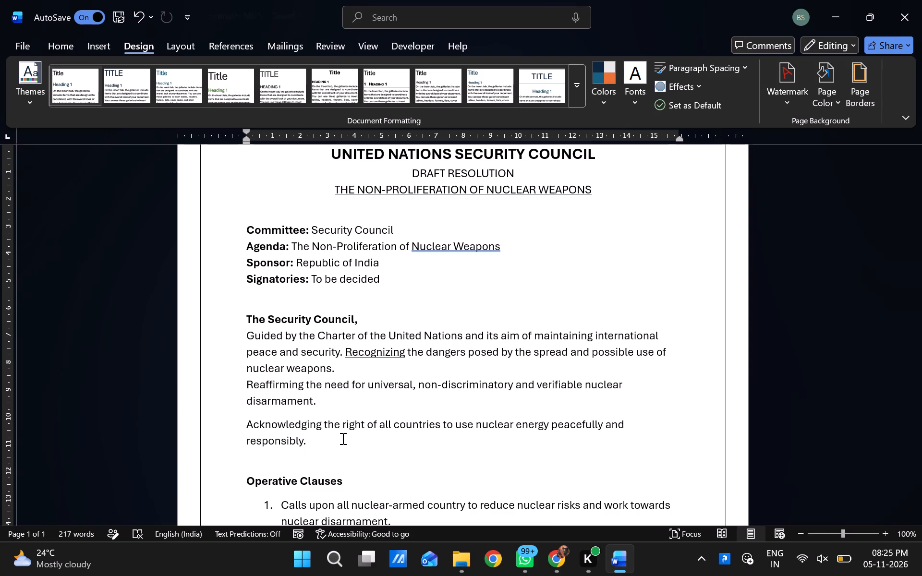
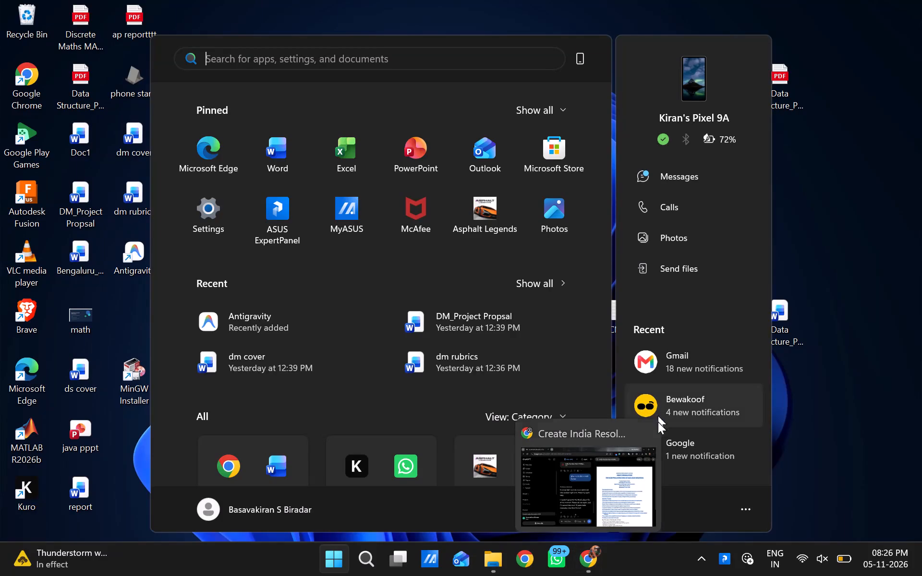
Close the Chrome window with the India resolution chat and the Downloads folder window.
left_click(647, 434)
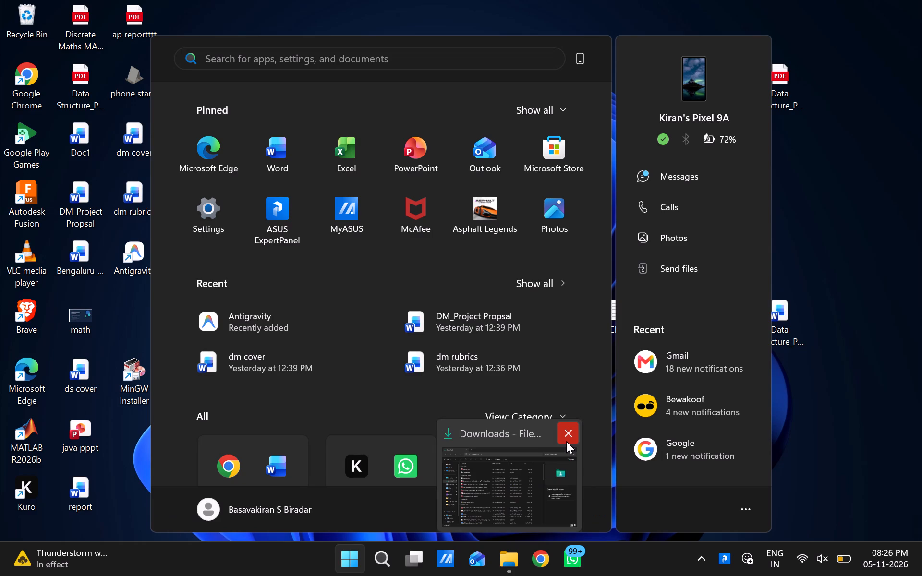
left_click(566, 441)
Open the computer's power options.
left_click(564, 520)
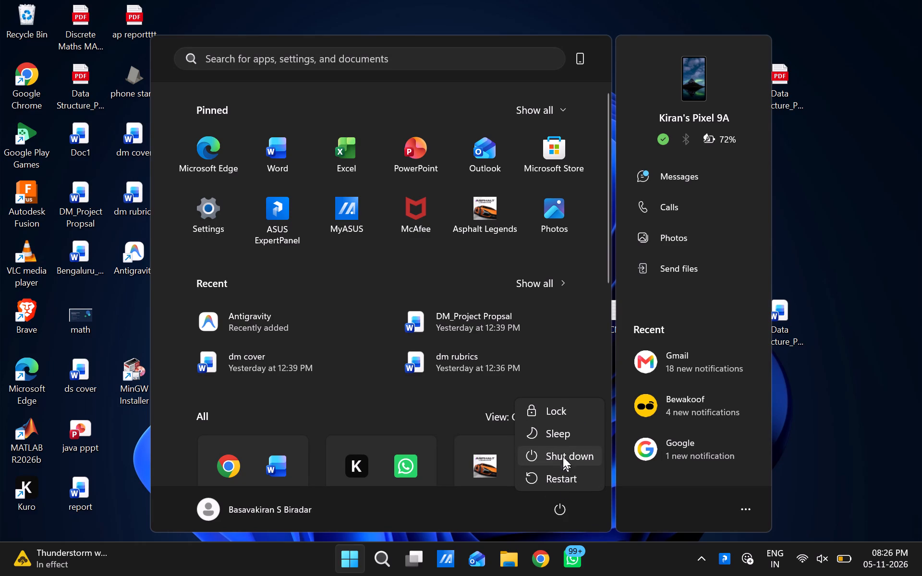